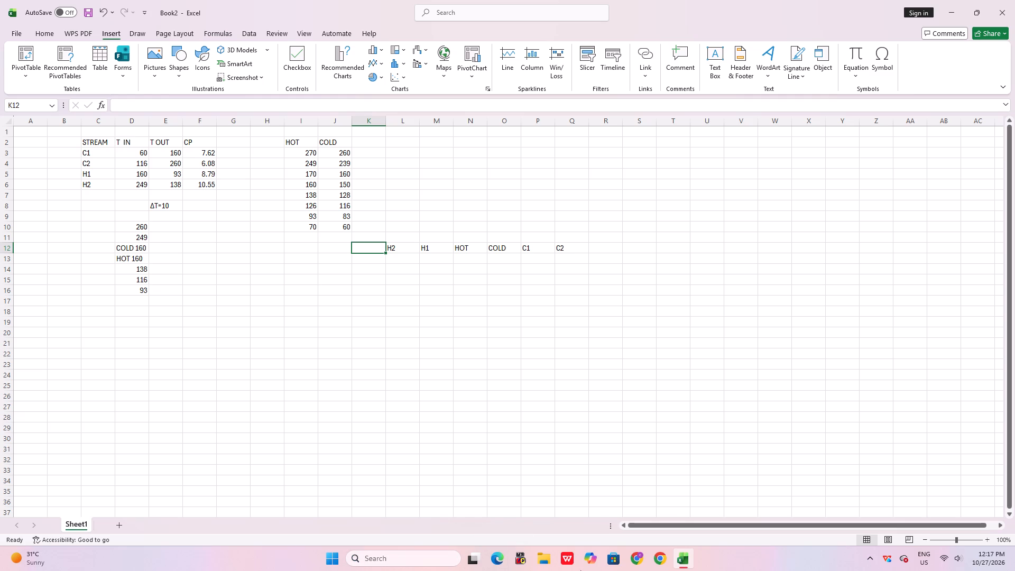
Close the Book2 workbook without saving its changes.
left_click(1002, 12)
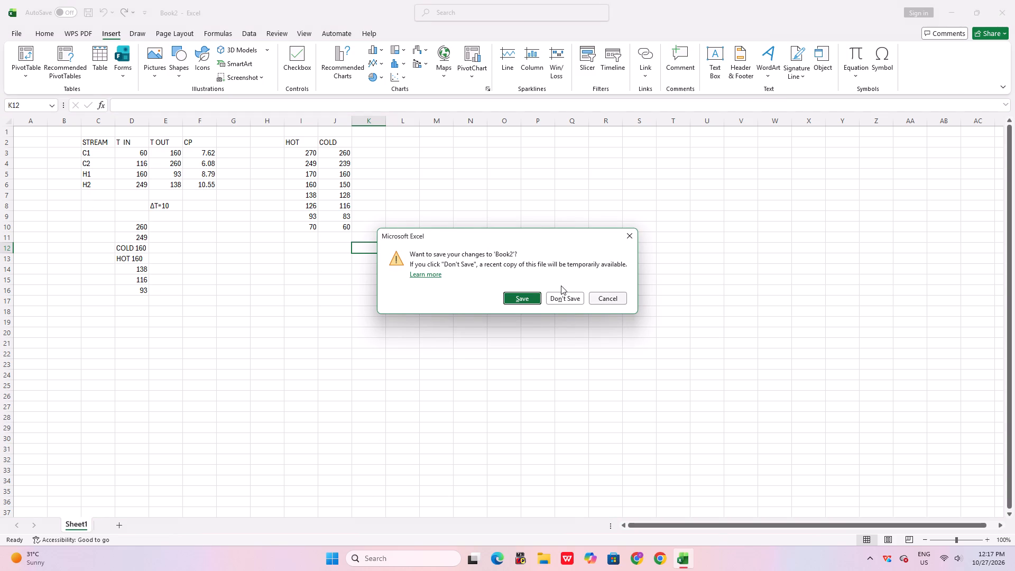
left_click(569, 299)
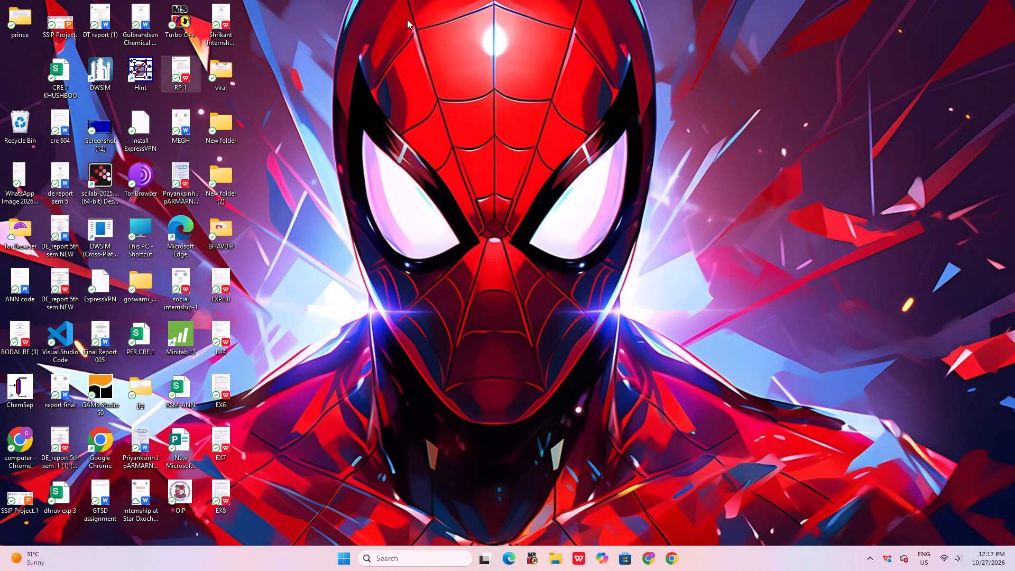
Open the recent de proof document and skim its opening pages.
left_click(354, 552)
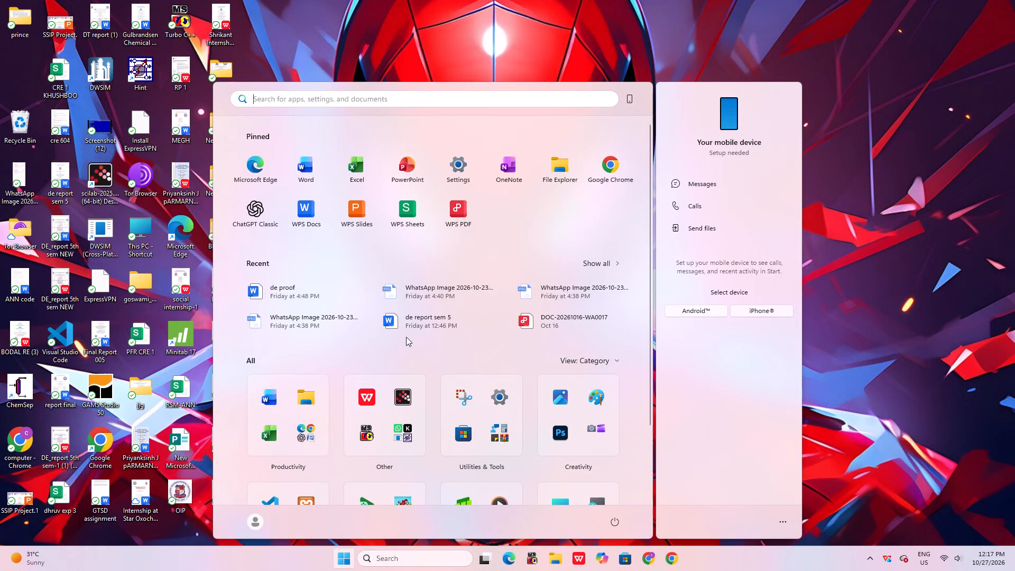
left_click(297, 298)
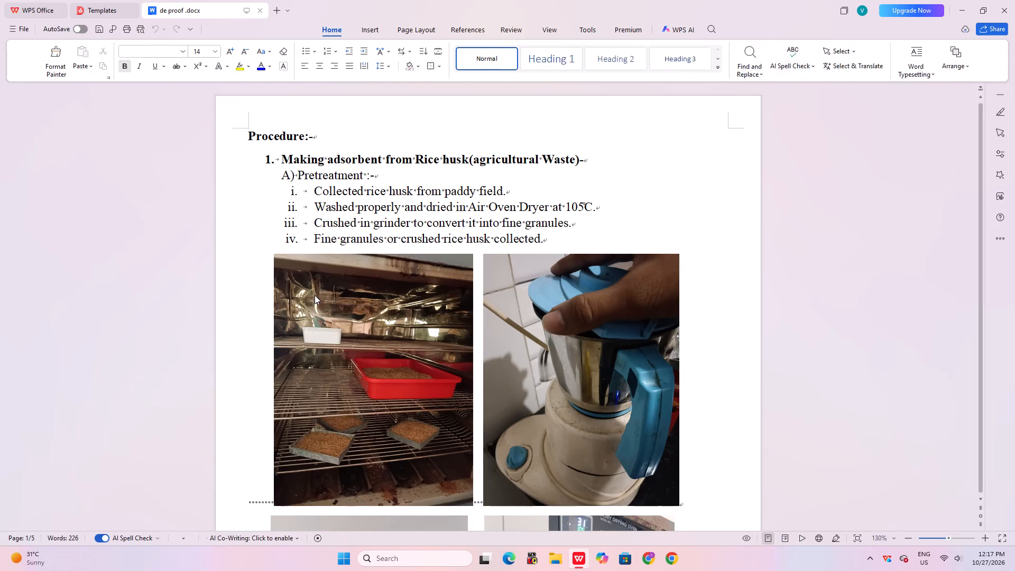
scroll(607, 288, "down", 12)
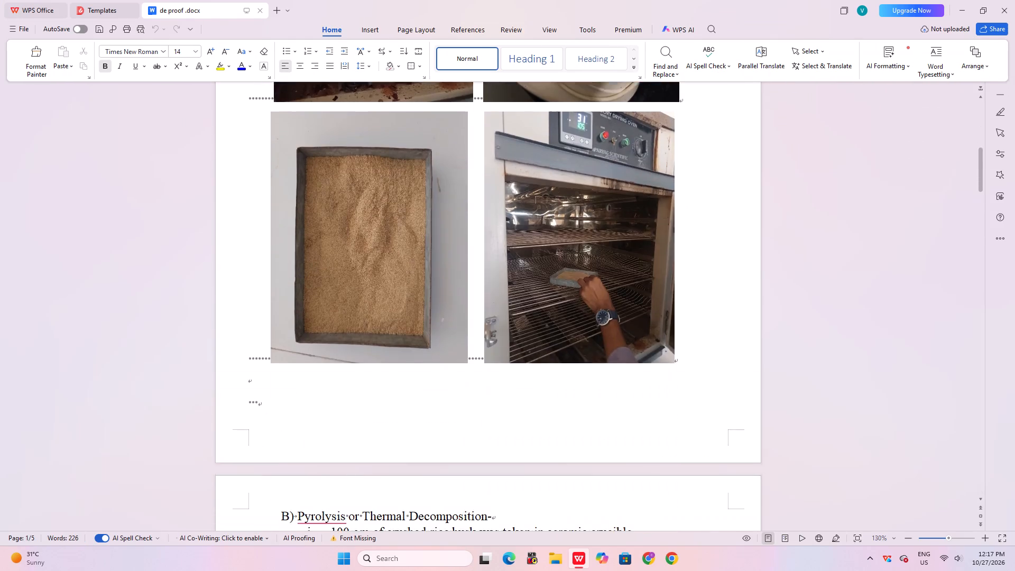
scroll(601, 281, "down", 8)
scroll(601, 281, "up", 12)
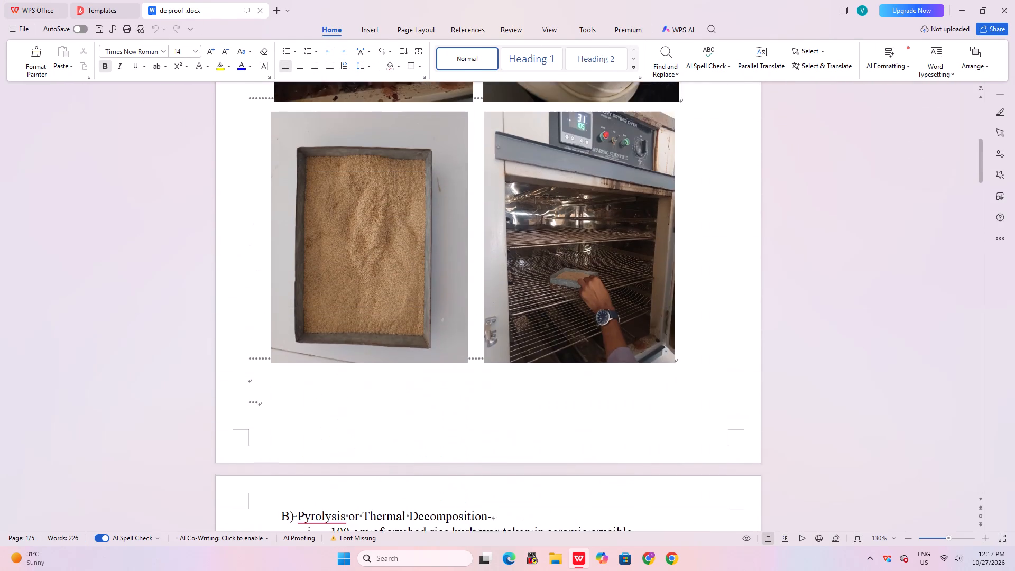
scroll(577, 284, "down", 2)
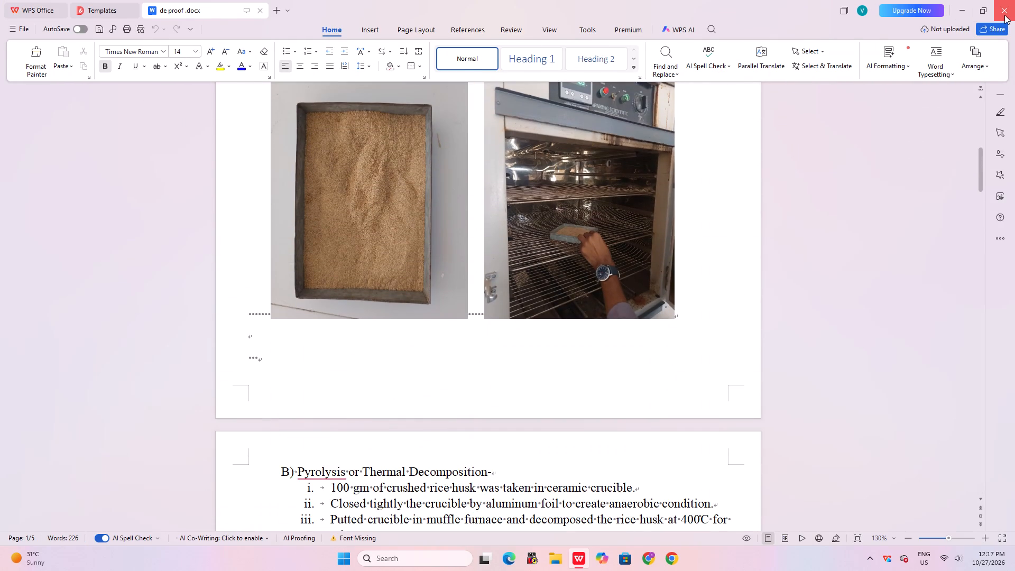
Close the de proof document without saving it to WPS Cloud, and turn off further cloud-save reminders.
left_click(1004, 15)
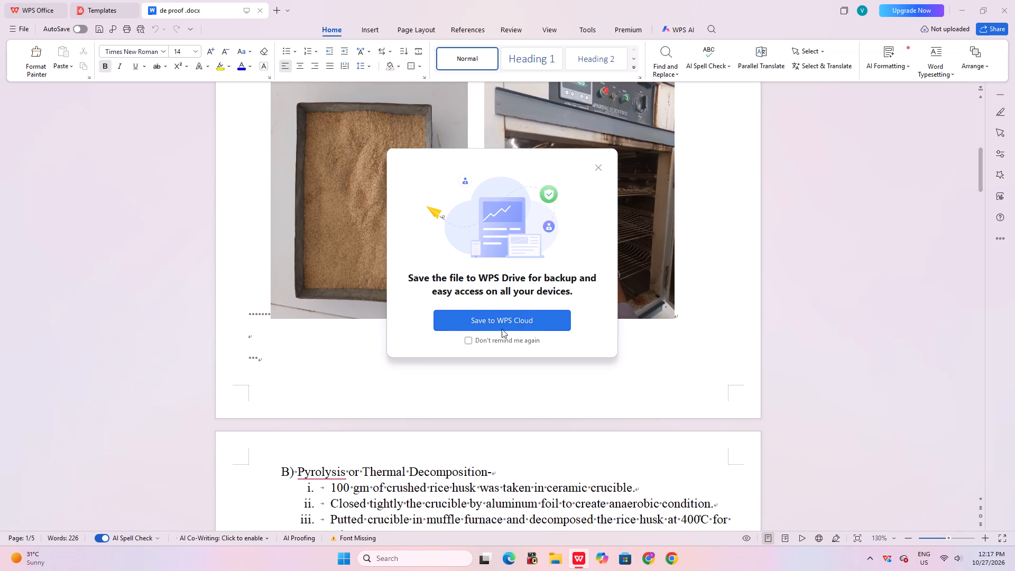
left_click(473, 339)
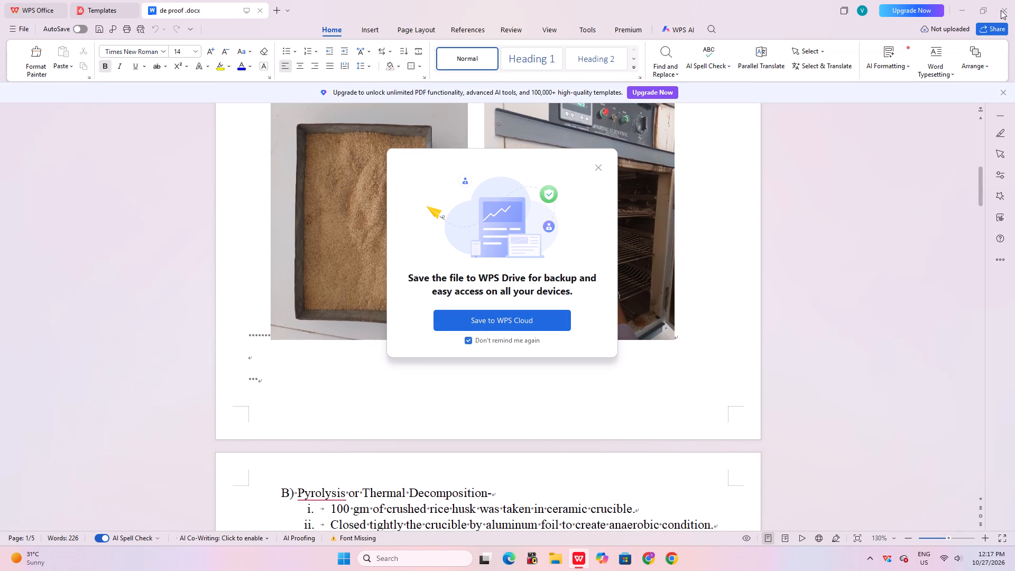
left_click(1001, 10)
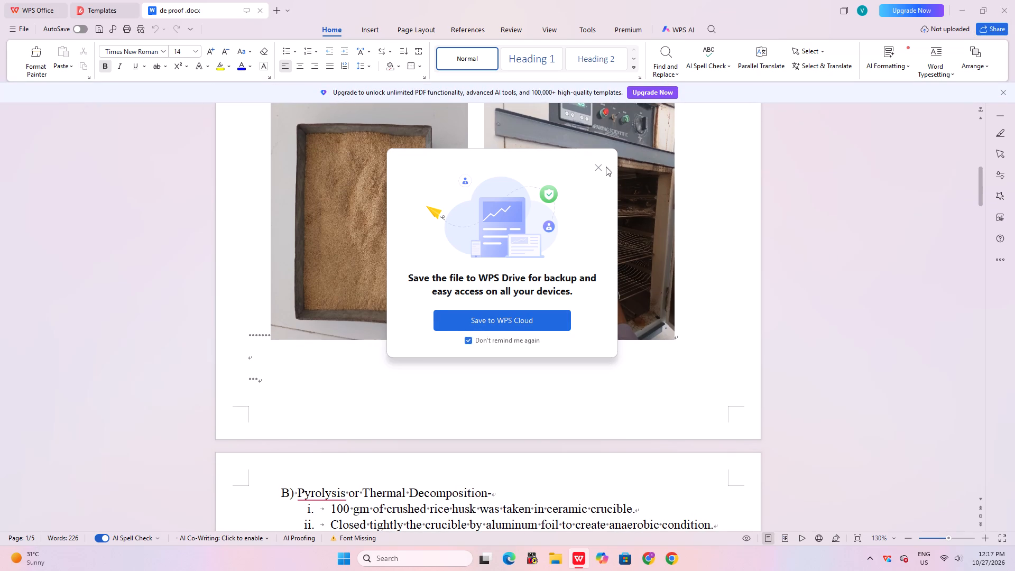
left_click(599, 169)
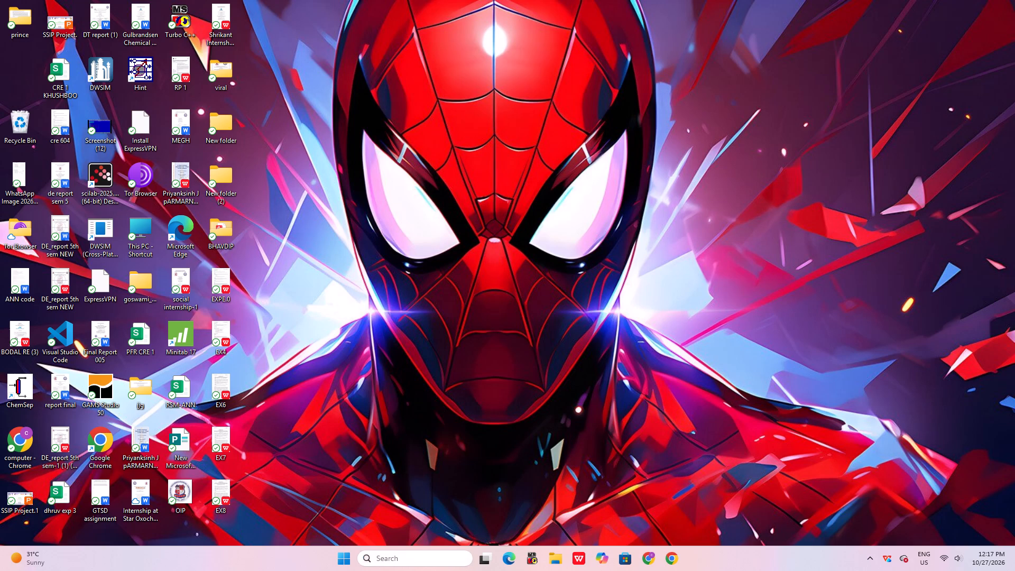
Show the recent de proof file in its containing folder.
left_click(343, 555)
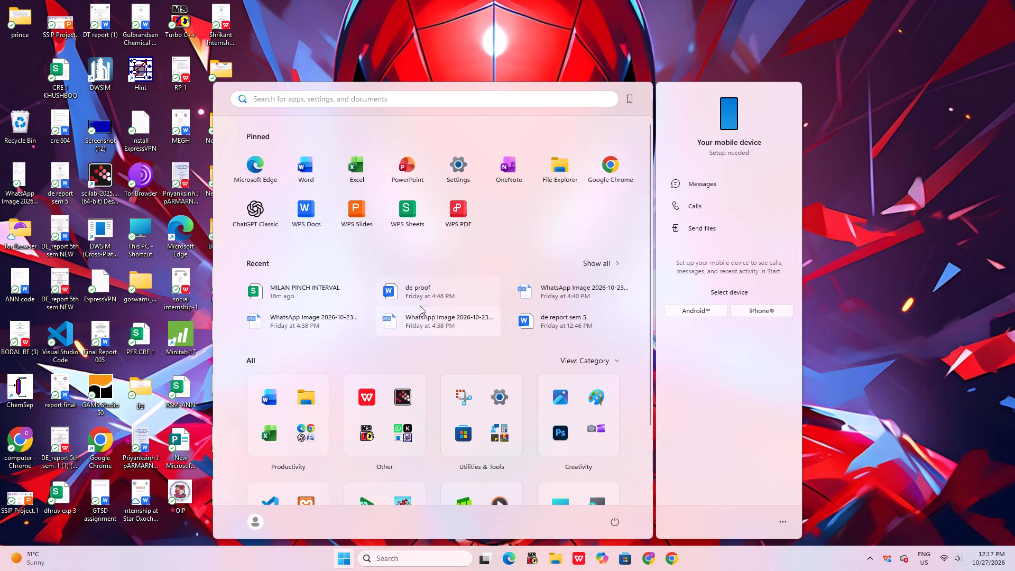
right_click(421, 292)
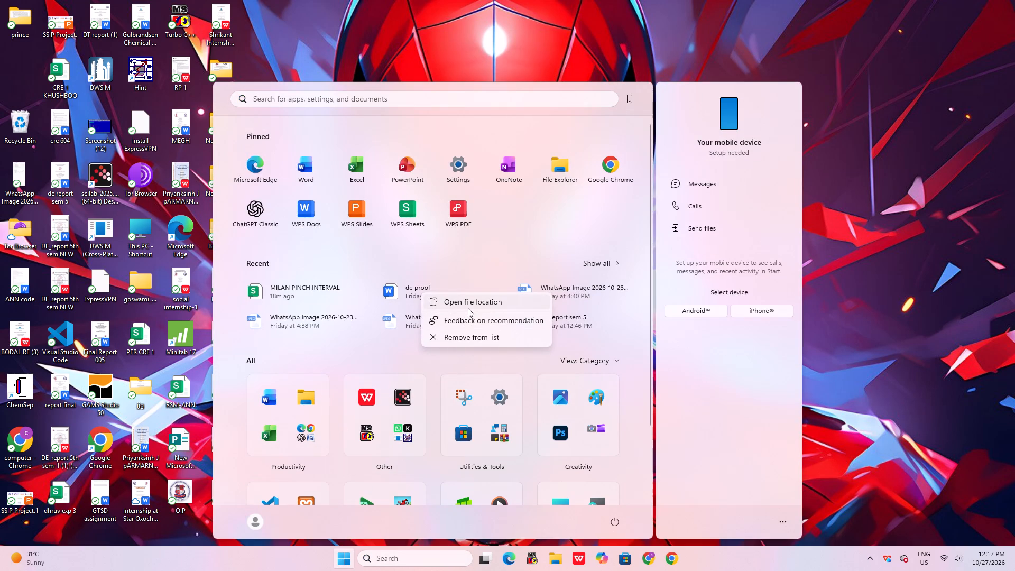
left_click(472, 307)
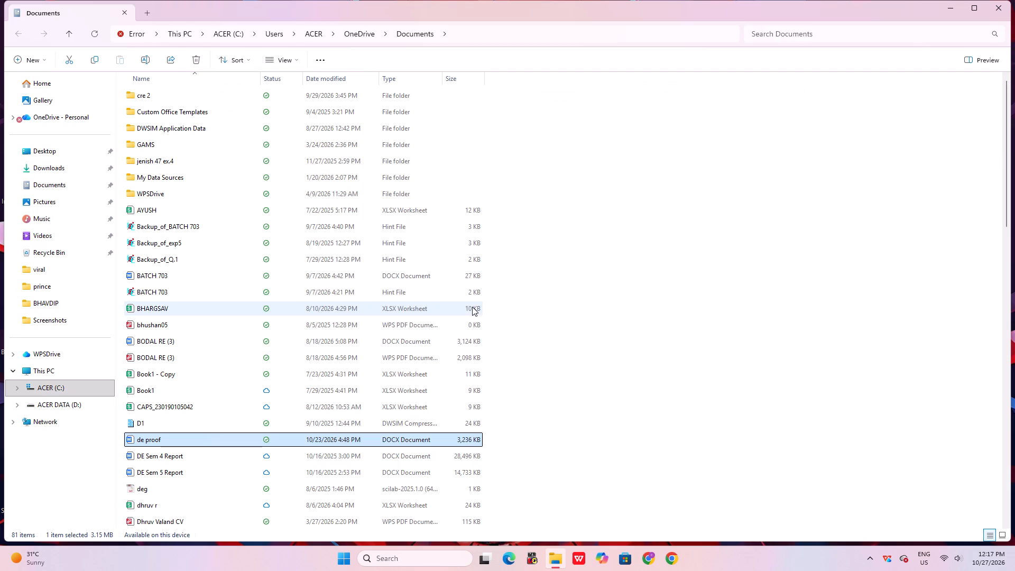
Open the de proof document with Word instead of its default app and bring the Word window to the front.
right_click(329, 438)
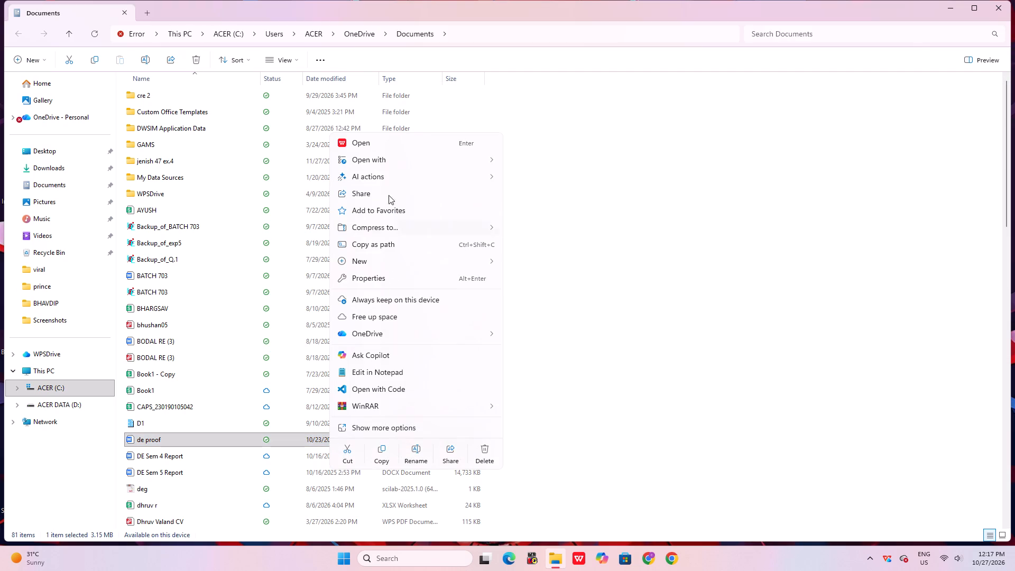
left_click(415, 162)
left_click(535, 160)
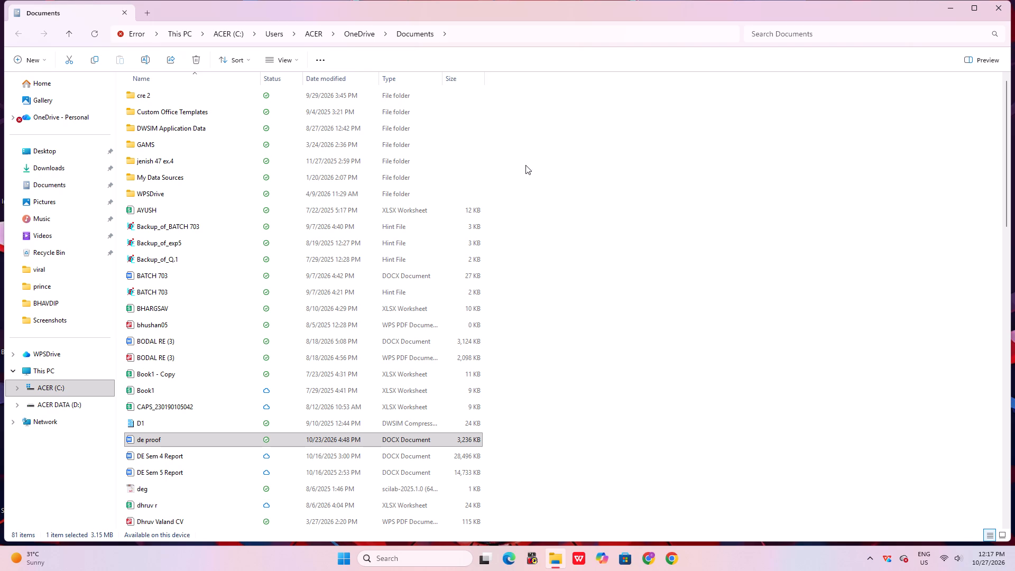
right_click(357, 439)
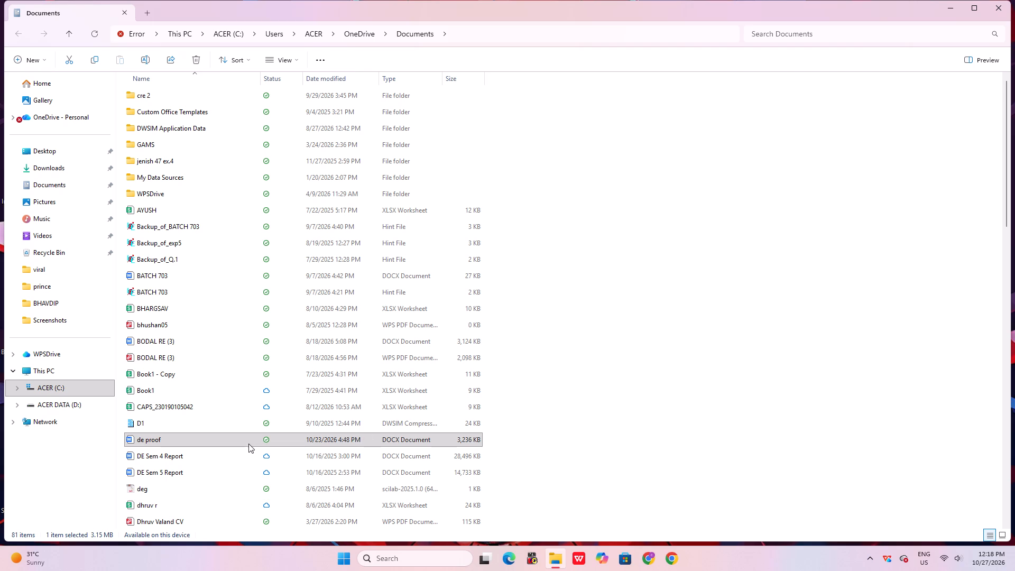
left_click(251, 436)
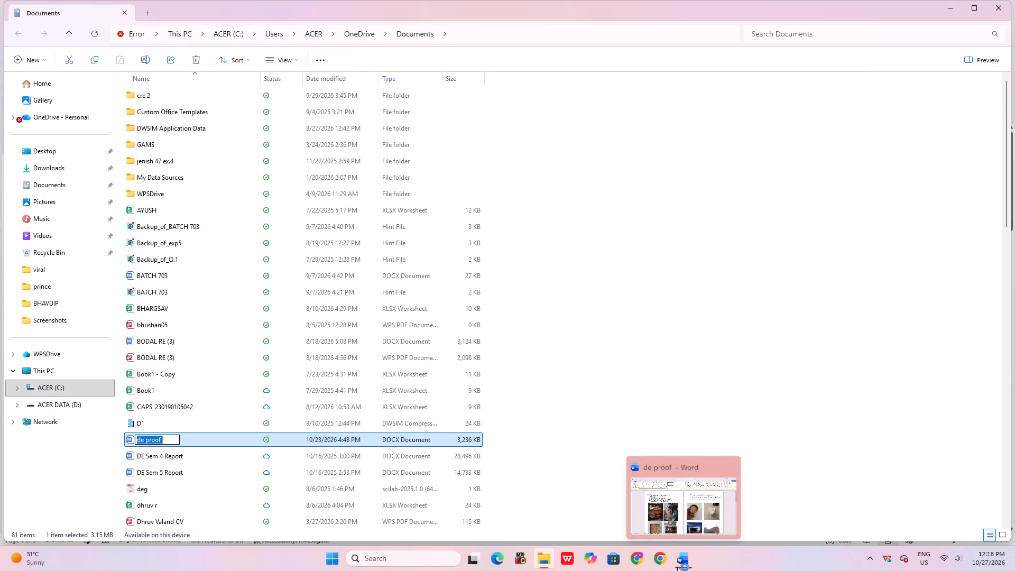
left_click(689, 515)
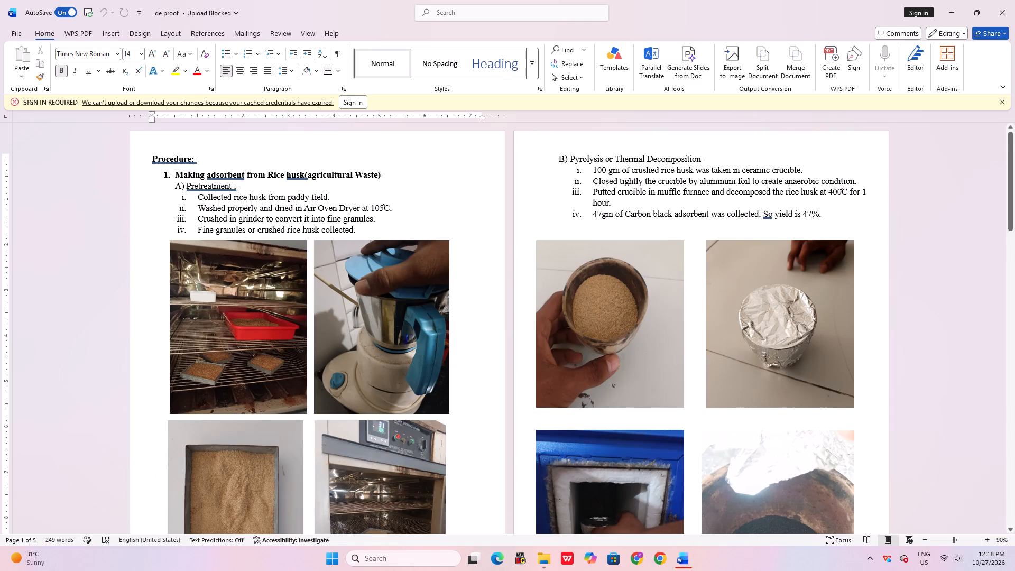
Place the insertion point on a centred blank line below the last photo on the document's final page.
scroll(478, 281, "down", 20)
scroll(478, 281, "down", 2)
scroll(473, 283, "up", 1)
scroll(473, 283, "down", 8)
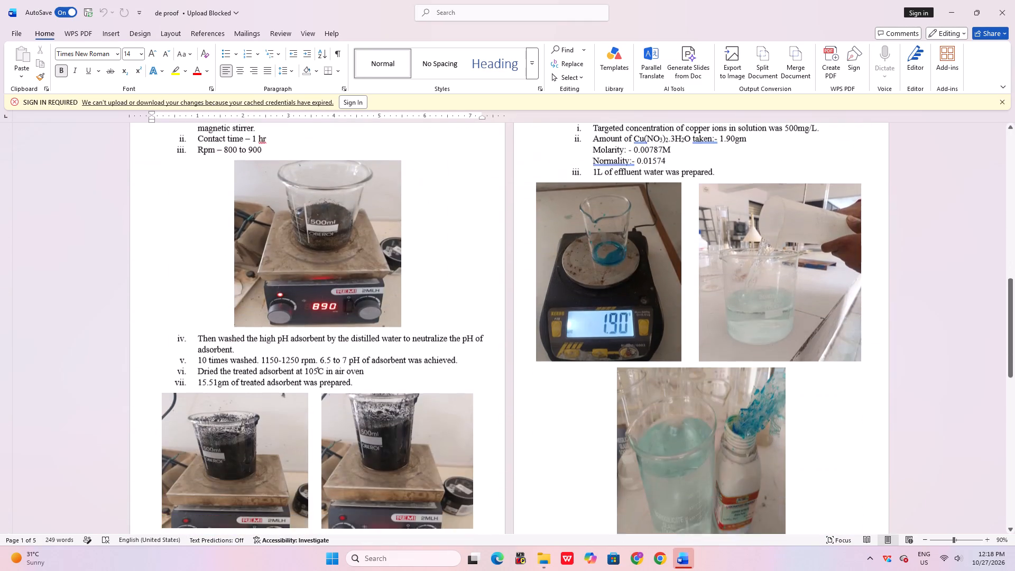
scroll(473, 283, "down", 20)
scroll(473, 283, "down", 10)
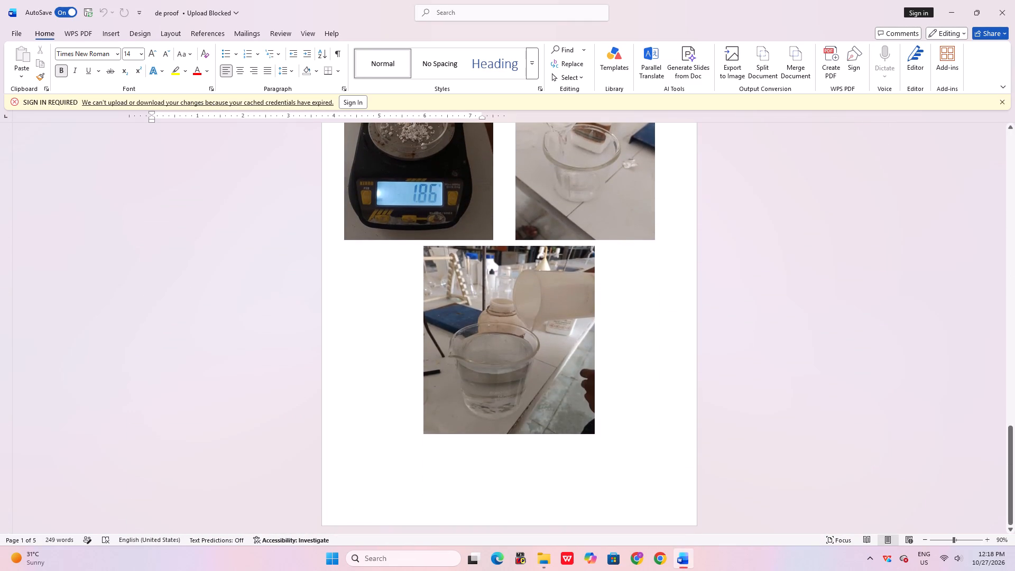
scroll(467, 283, "up", 13)
scroll(457, 289, "down", 18)
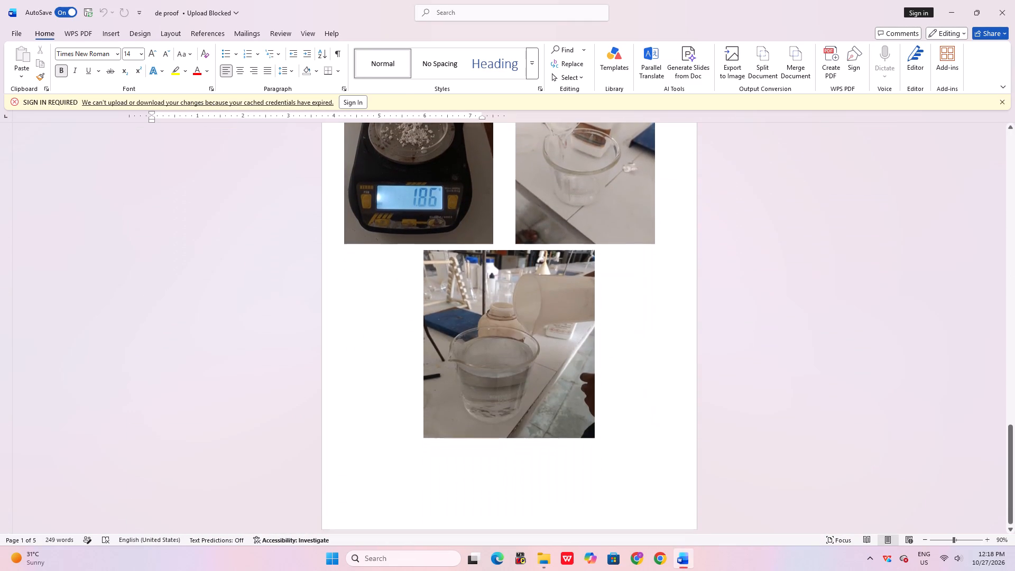
scroll(447, 318, "down", 9)
left_click(519, 476)
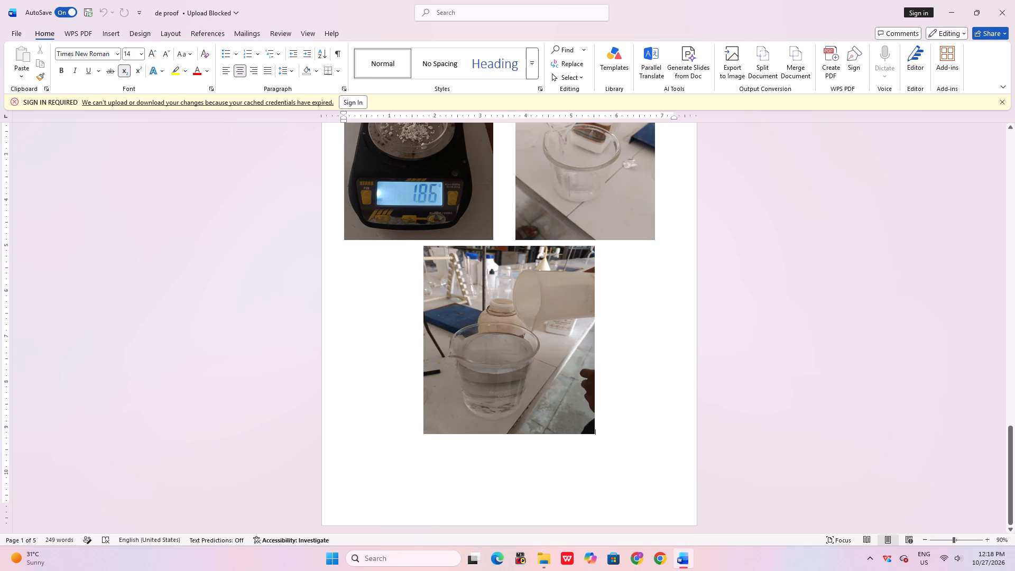
left_click(522, 459)
double_click(516, 458)
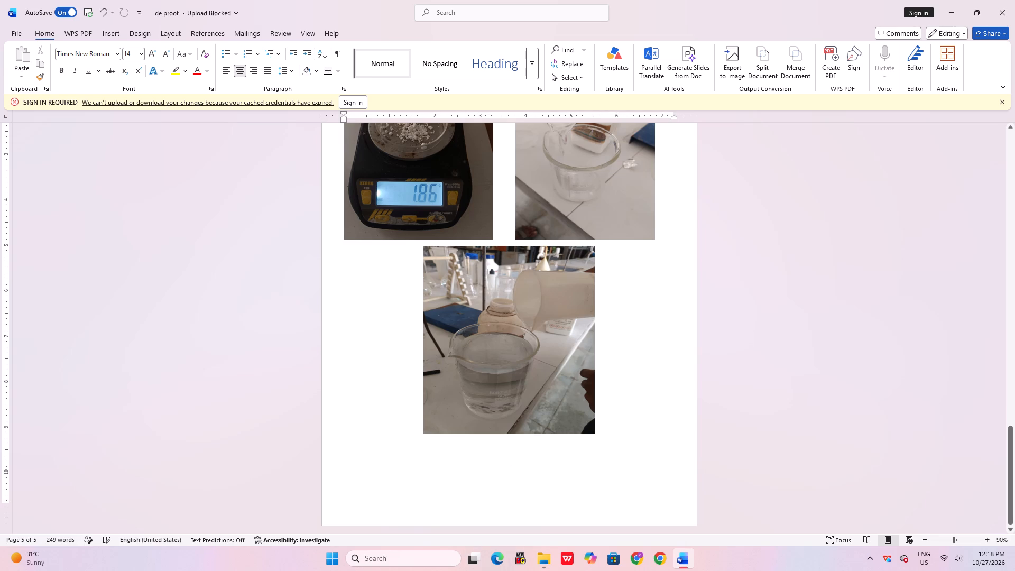
Switch from Word to Google Chrome and bring up a browsing window.
left_click(656, 568)
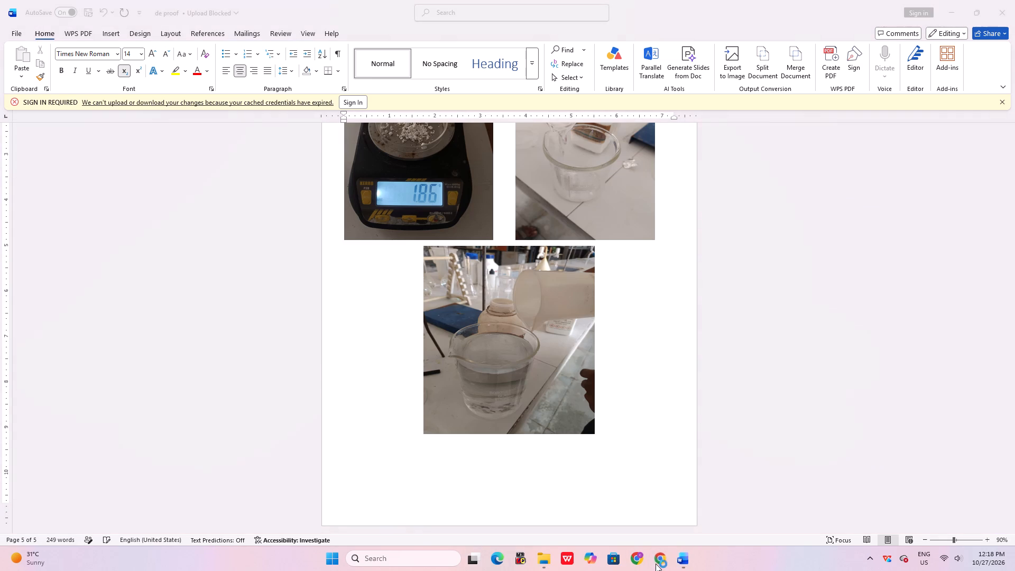
left_click(463, 273)
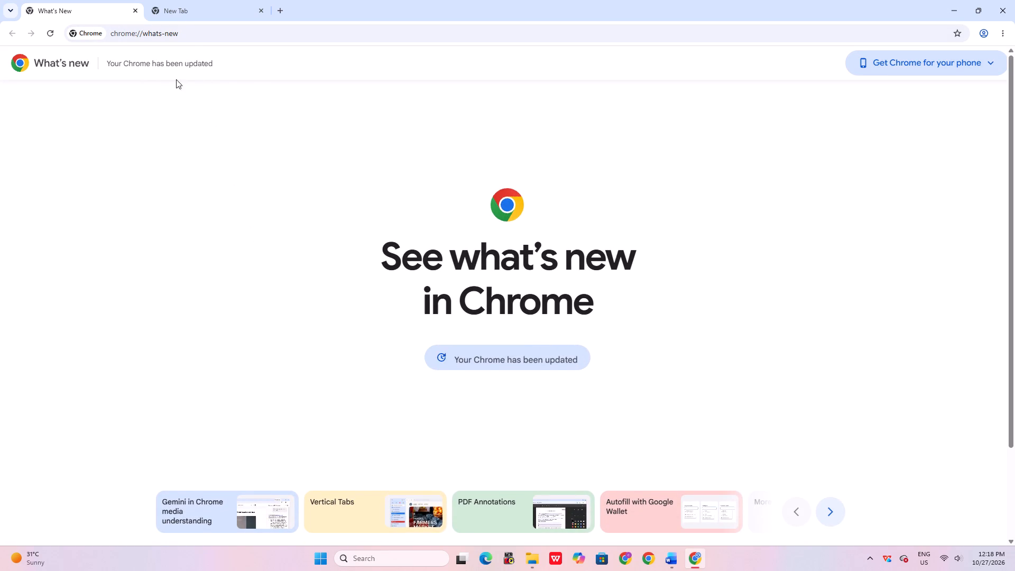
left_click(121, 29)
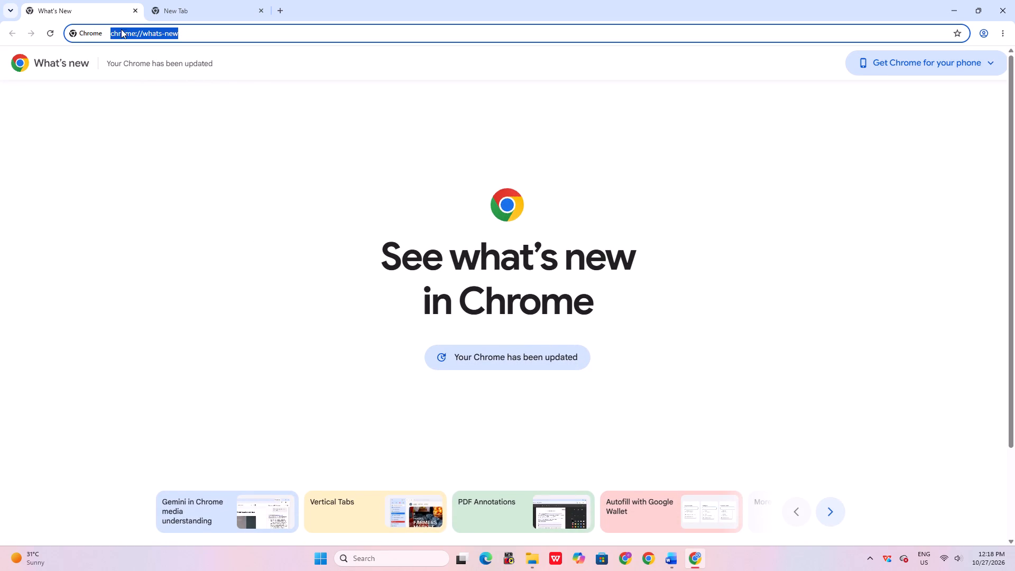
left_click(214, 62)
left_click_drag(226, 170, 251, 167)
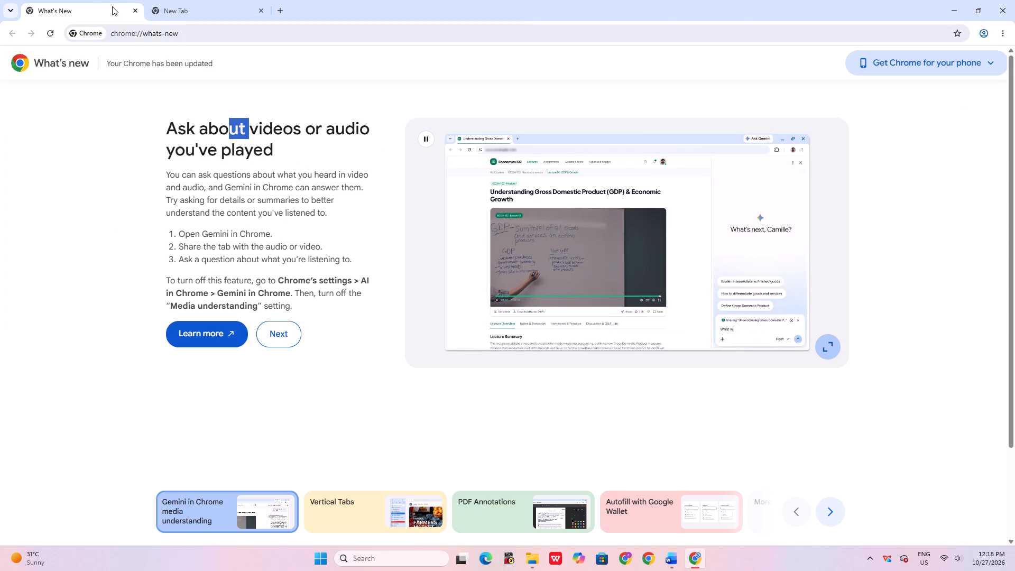
Replace the What's New page address with WHA to begin looking up a website.
left_click(152, 35)
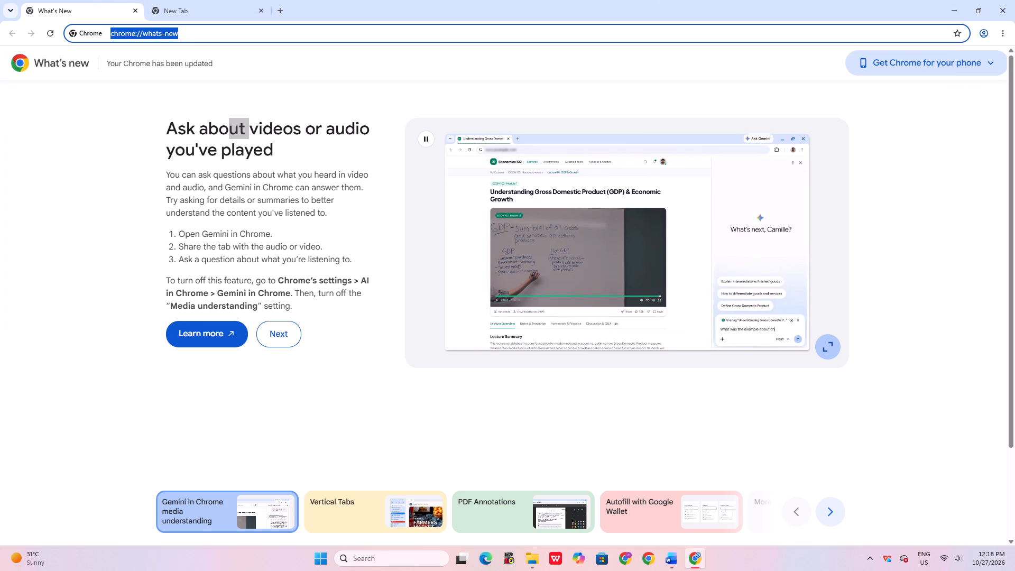
key("BackSpace")
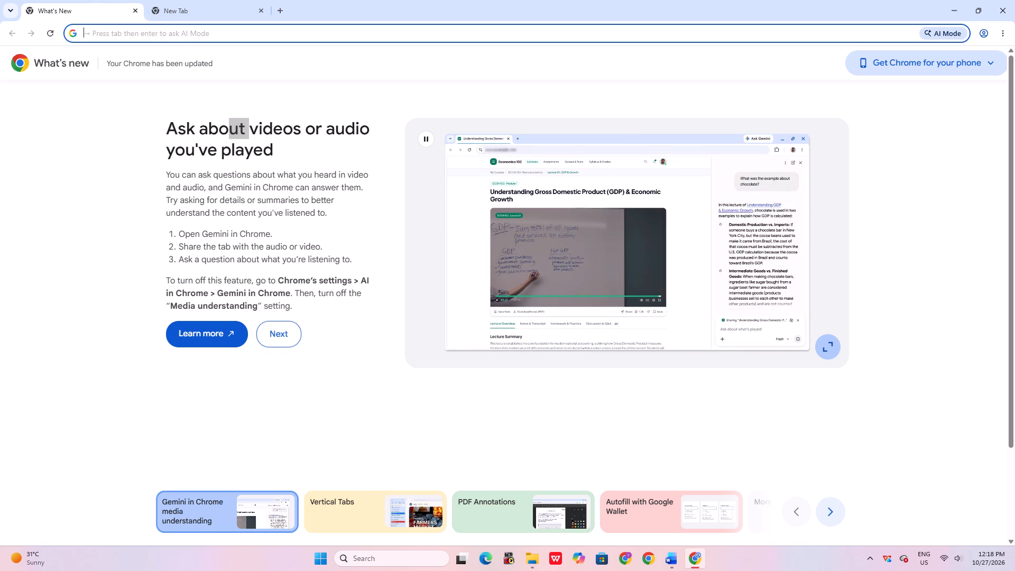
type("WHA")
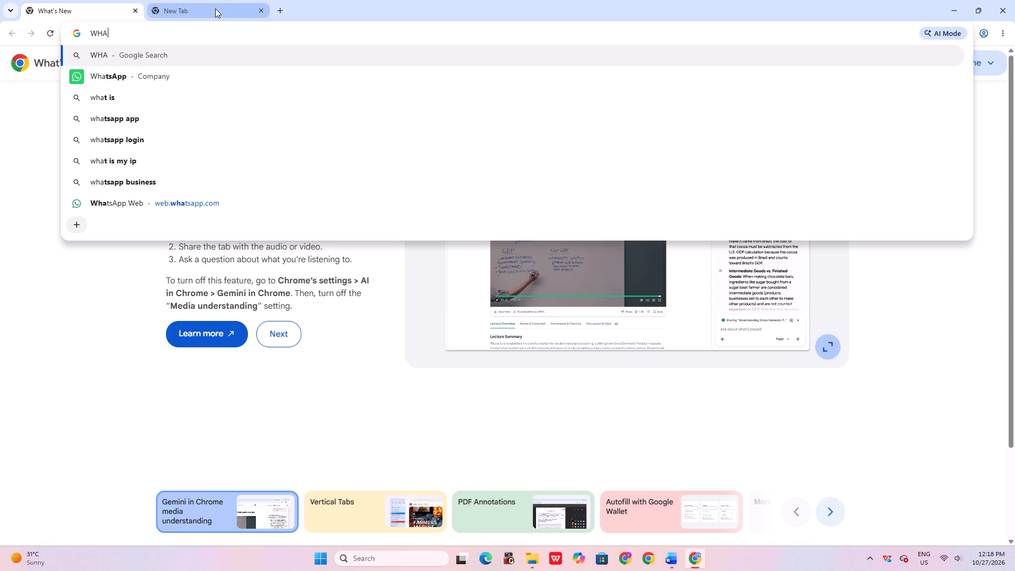
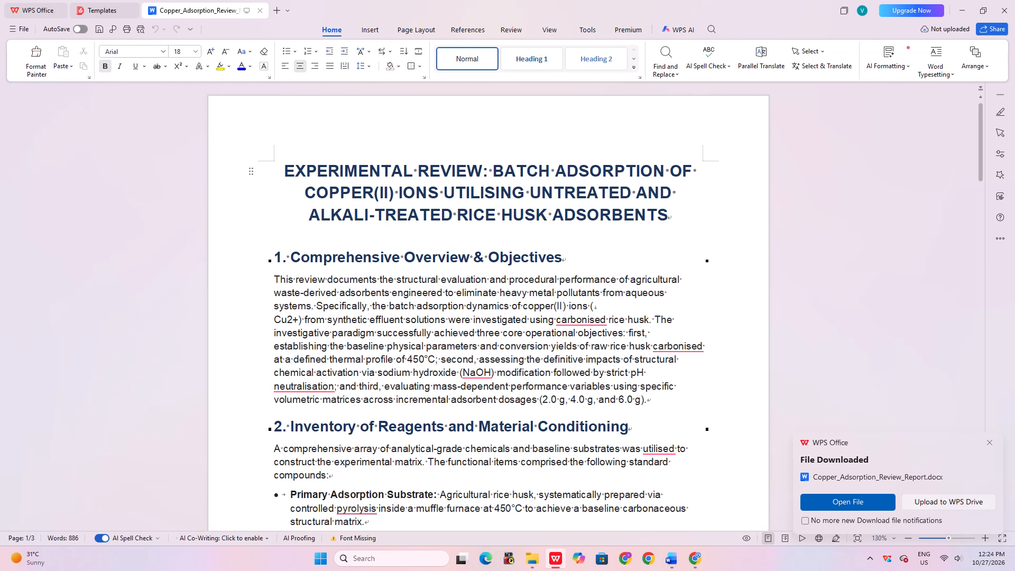
Review the first page of the Copper_Adsorption_Review_Report document, from its title through the opening of section 3 on the batch adsorption workflow.
scroll(429, 227, "down", 4)
scroll(429, 227, "up", 5)
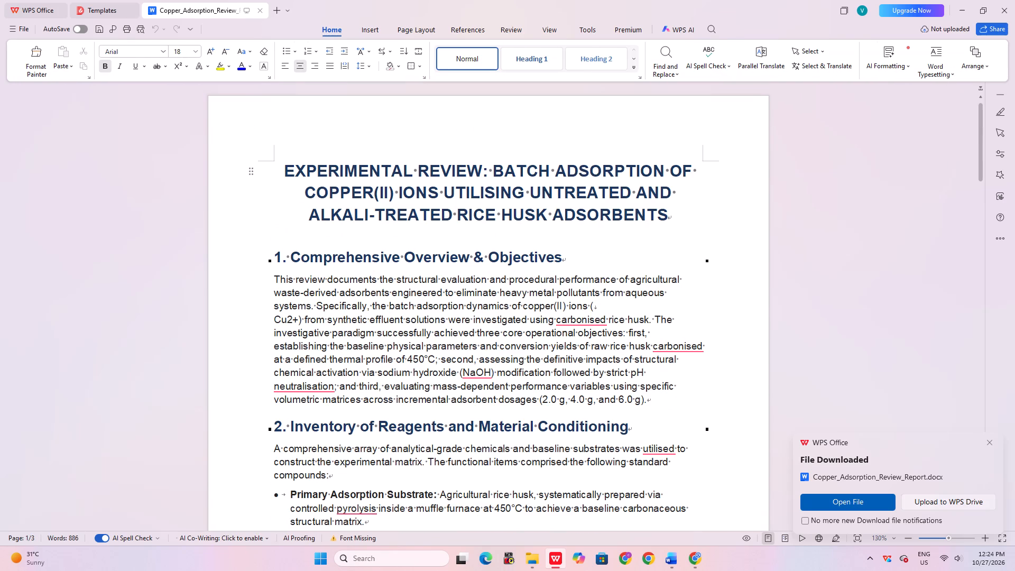
scroll(426, 251, "down", 4)
scroll(426, 251, "up", 2)
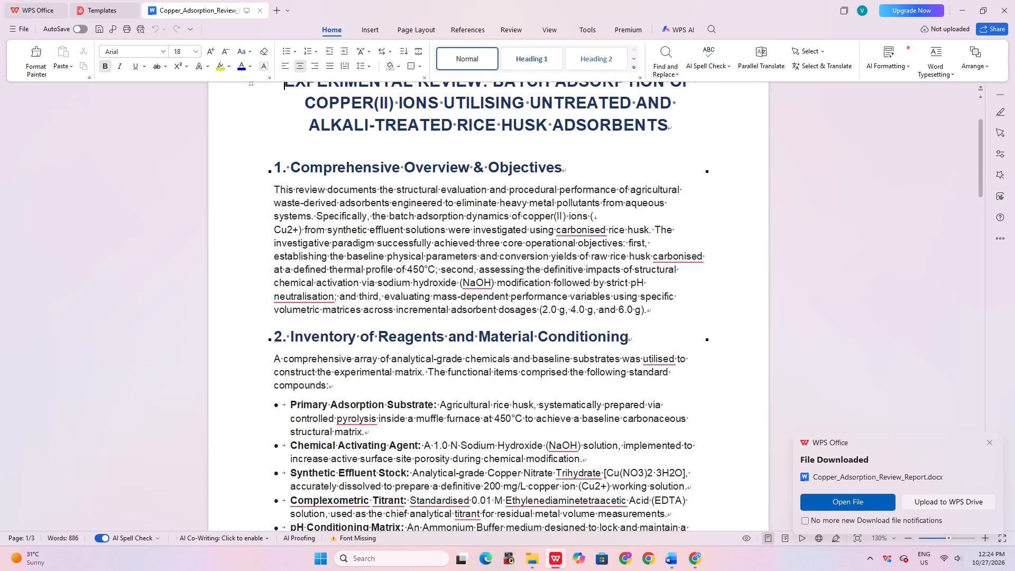
scroll(428, 251, "down", 3)
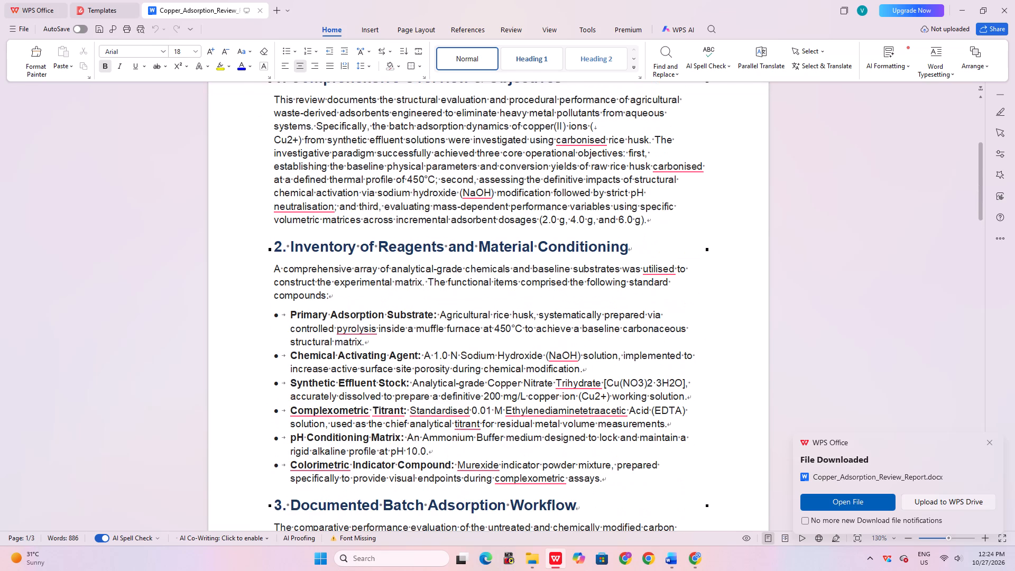
scroll(428, 252, "down", 1)
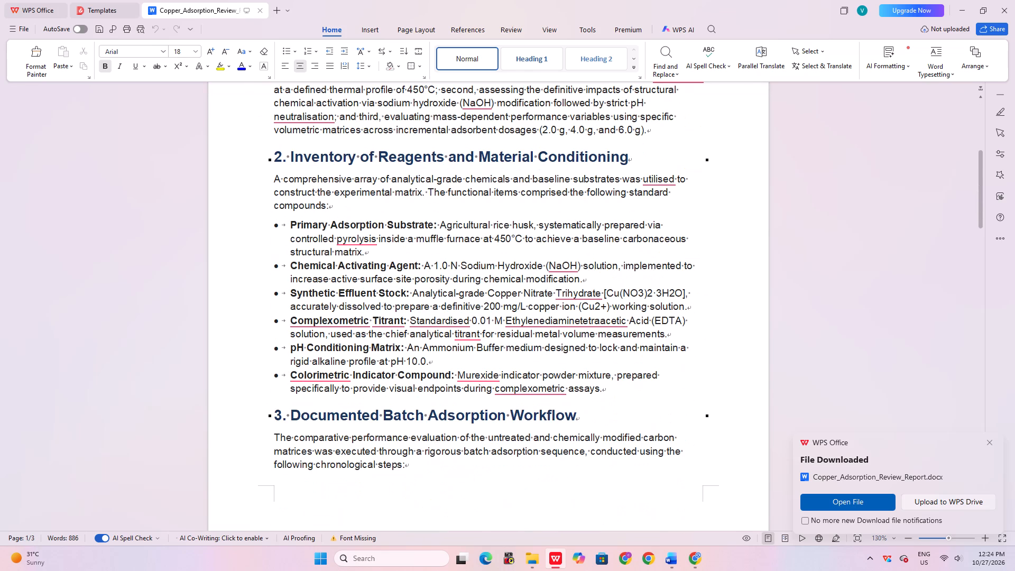
Copy the introduction and all seven numbered items of section 3, Documented Batch Adsorption Workflow, from the copper adsorption review report.
scroll(429, 251, "down", 4)
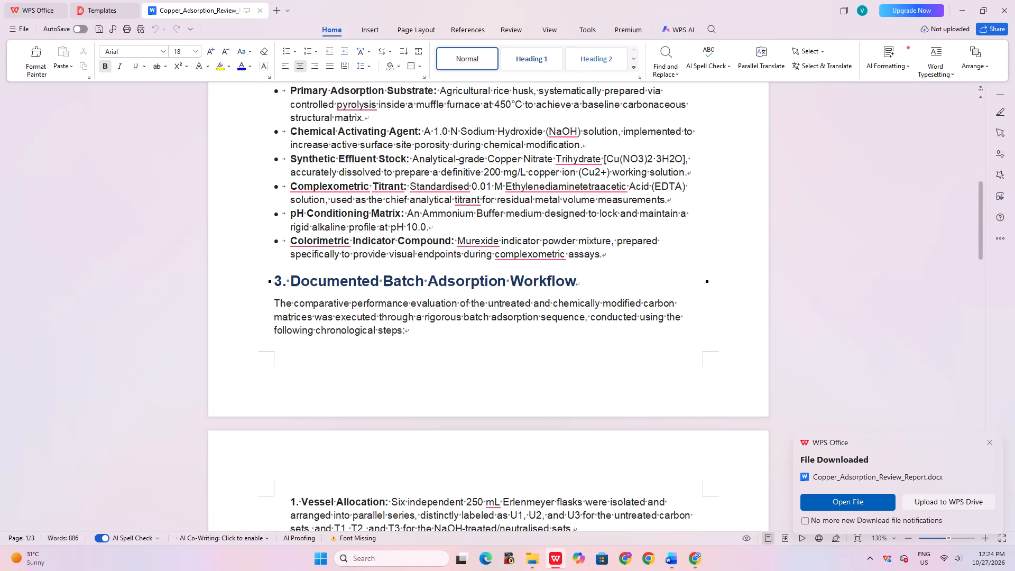
scroll(429, 251, "down", 2)
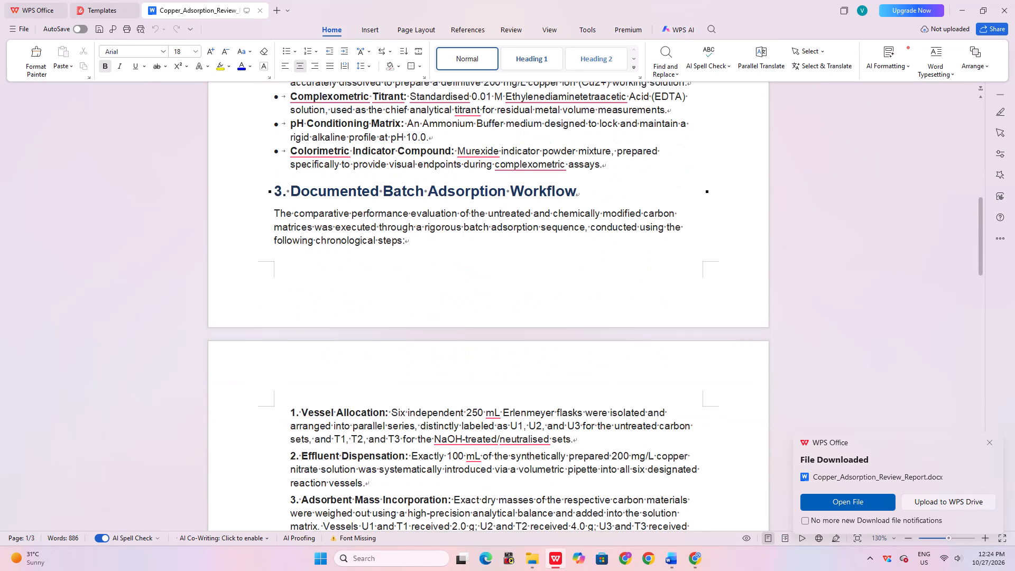
scroll(429, 251, "down", 1)
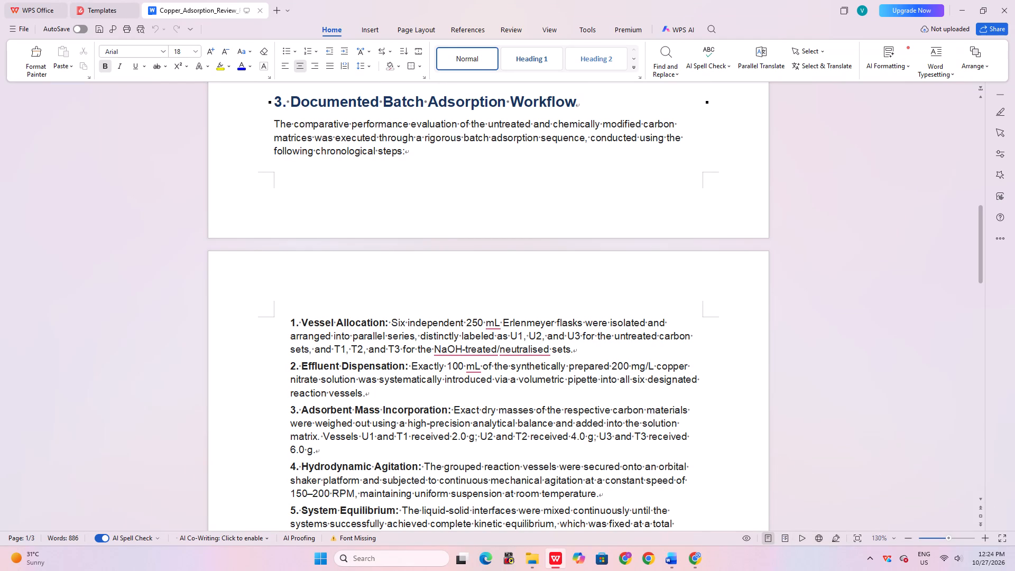
scroll(256, 180, "down", 1)
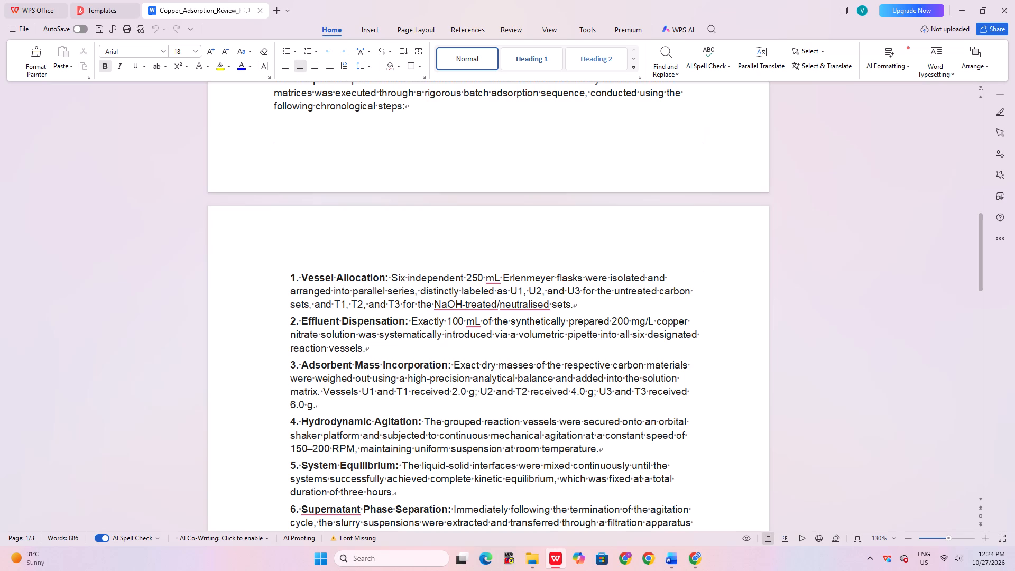
scroll(300, 134, "up", 2)
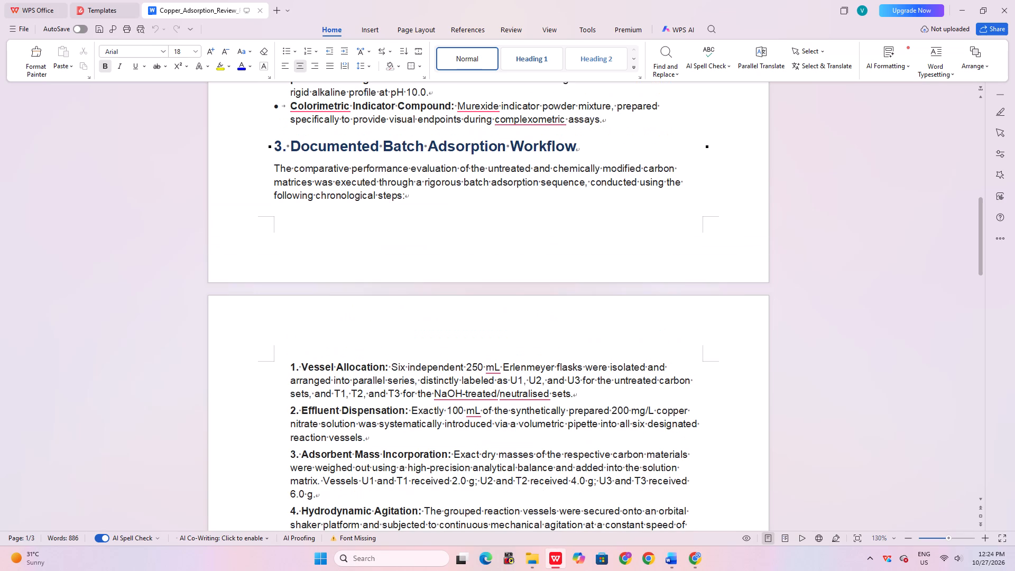
left_click_drag(273, 166, 287, 192)
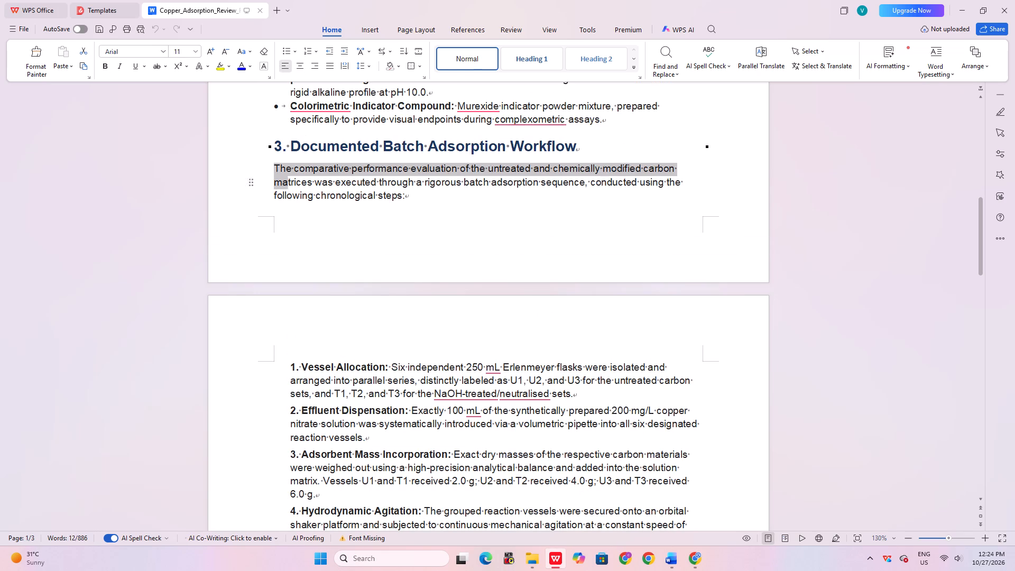
left_click_drag(287, 192, 318, 349)
scroll(315, 339, "down", 4)
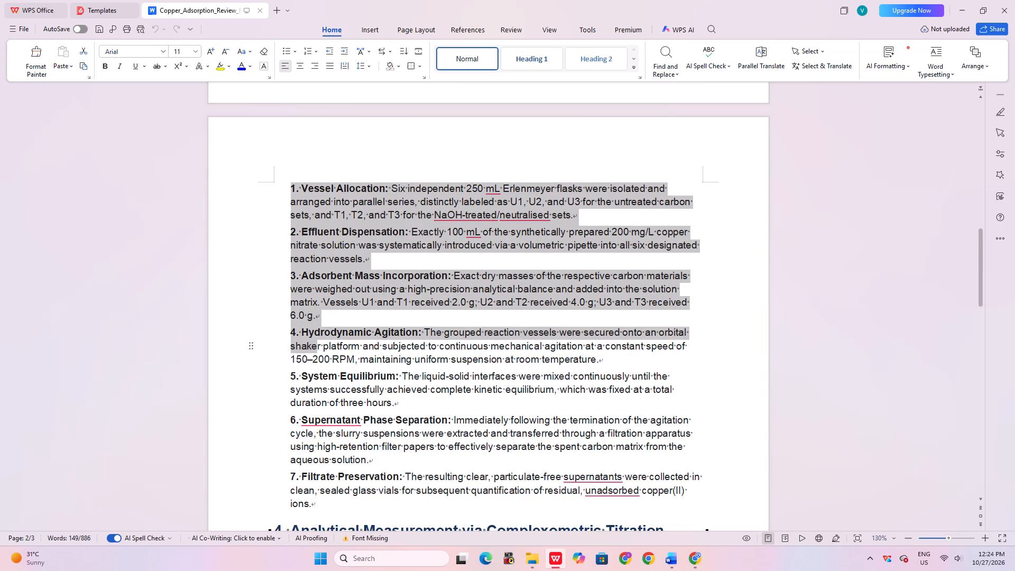
left_click_drag(318, 349, 321, 378)
scroll(319, 352, "down", 3)
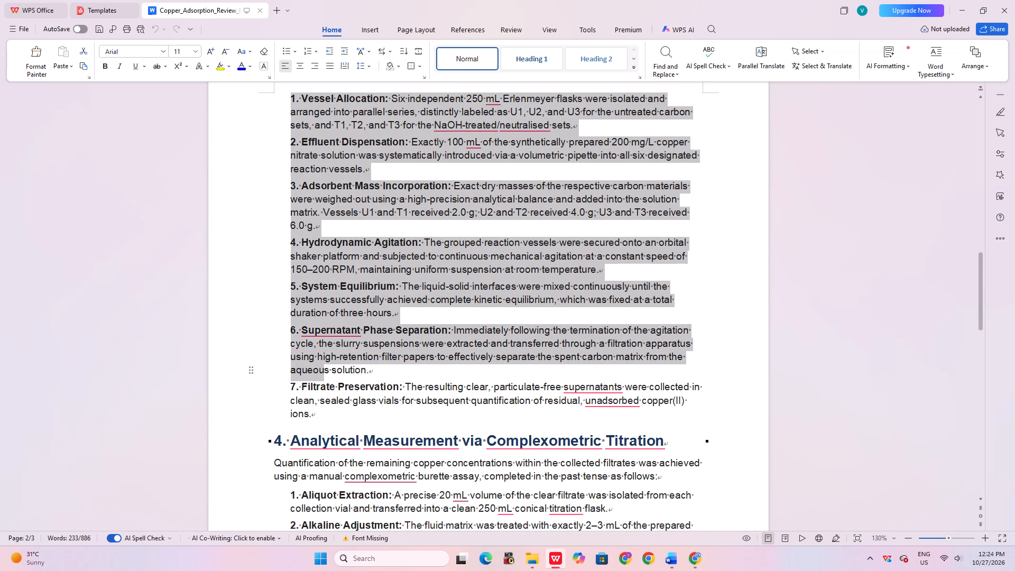
left_click_drag(321, 378, 316, 353)
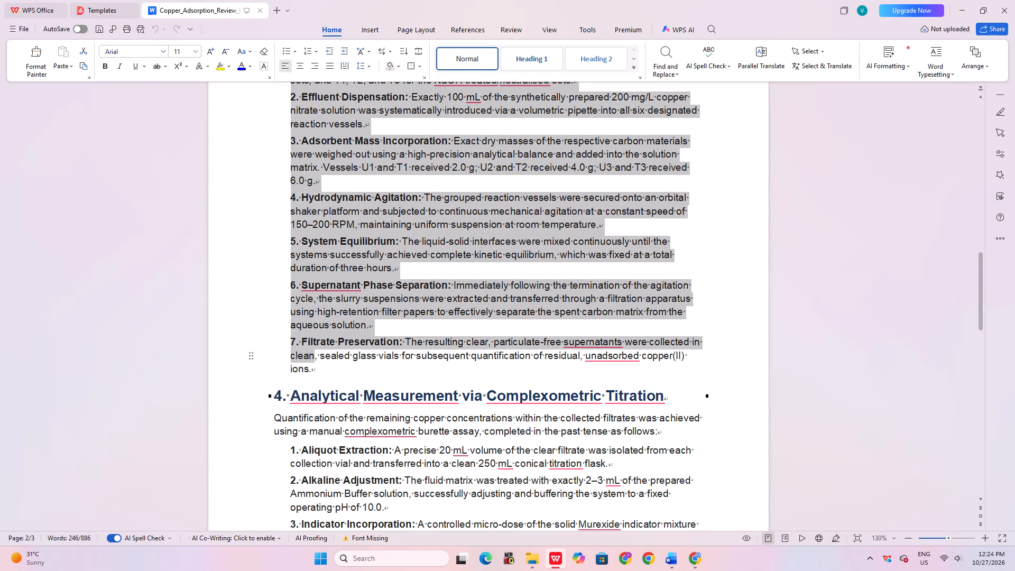
left_click_drag(316, 353, 319, 357)
left_click_drag(319, 357, 319, 362)
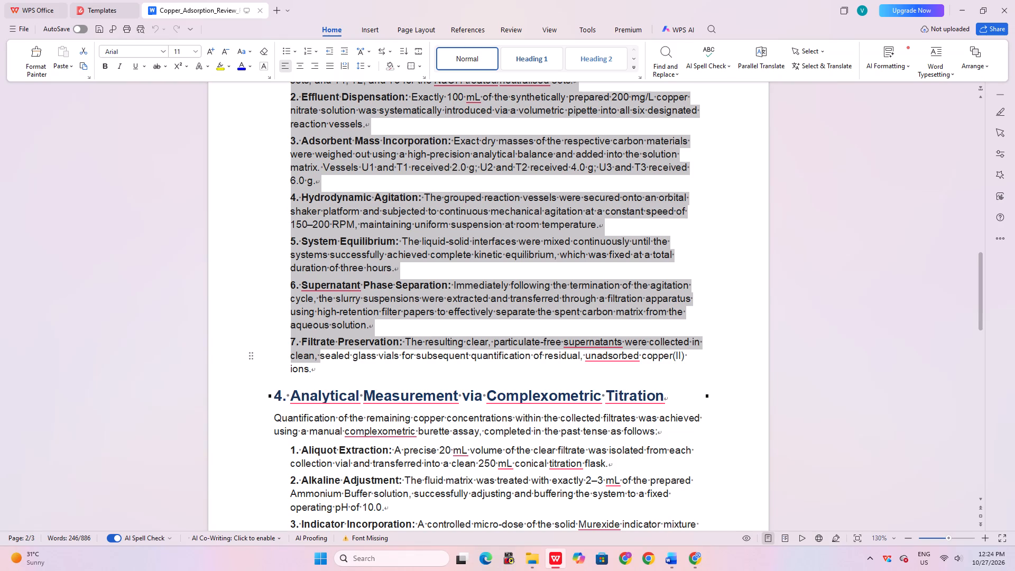
left_click_drag(319, 362, 320, 367)
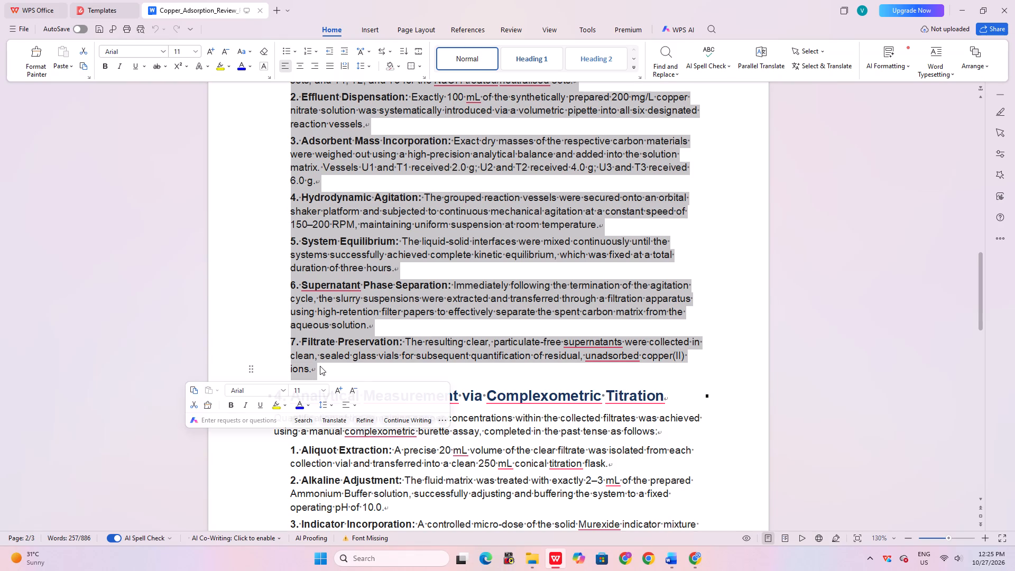
key("ctrl+c")
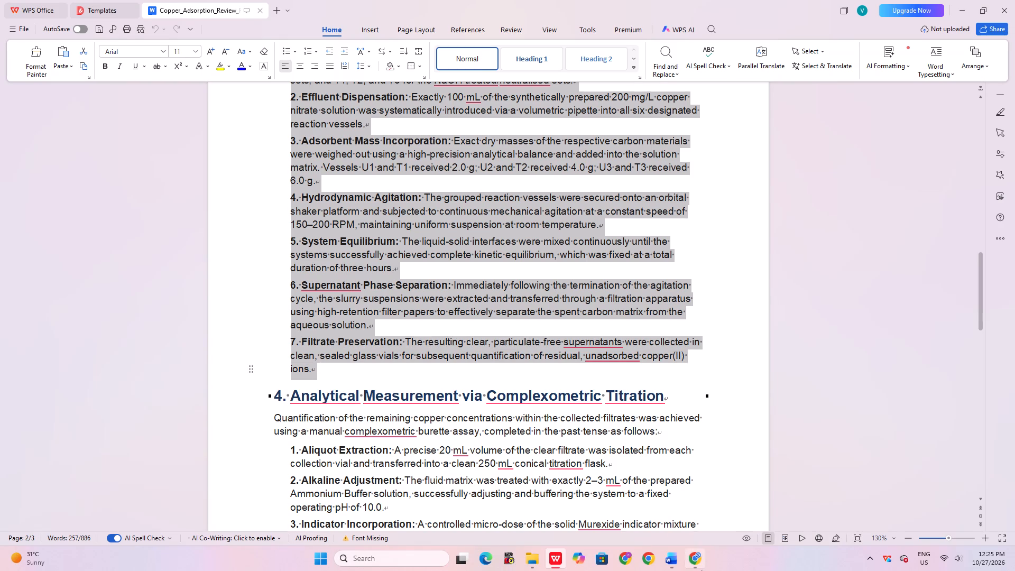
Switch to the de proof document in Word and add blank lines below the last photo until a new page starts.
left_click(677, 565)
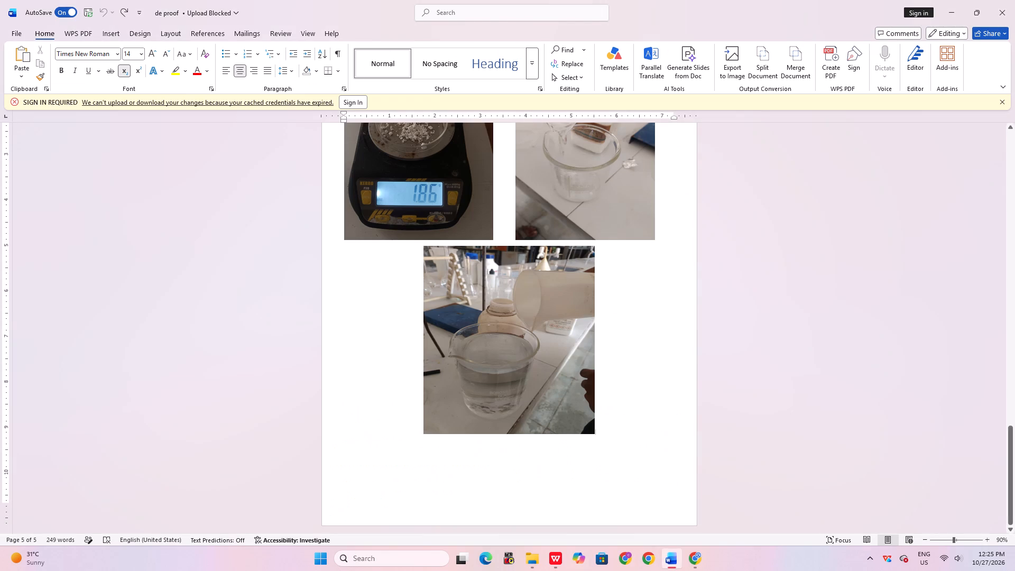
left_click(507, 431)
left_click(509, 456)
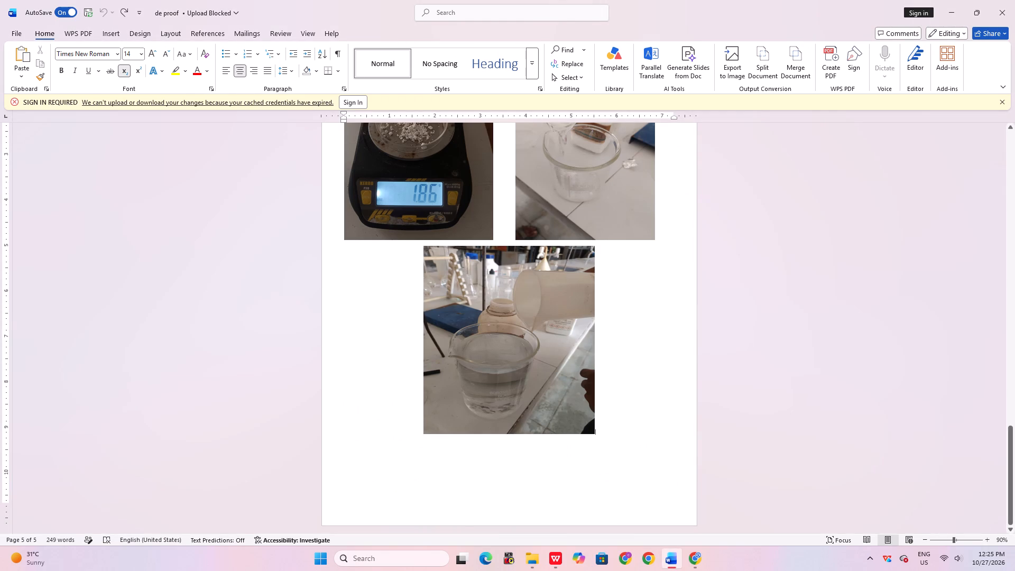
left_click(500, 466)
left_click(500, 466)
double_click(614, 430)
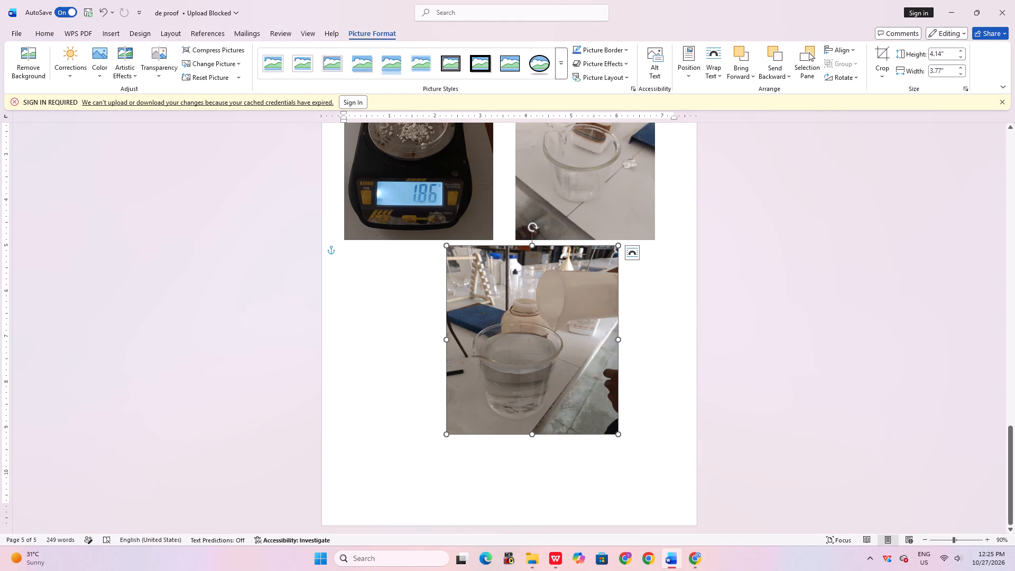
left_click(99, 17)
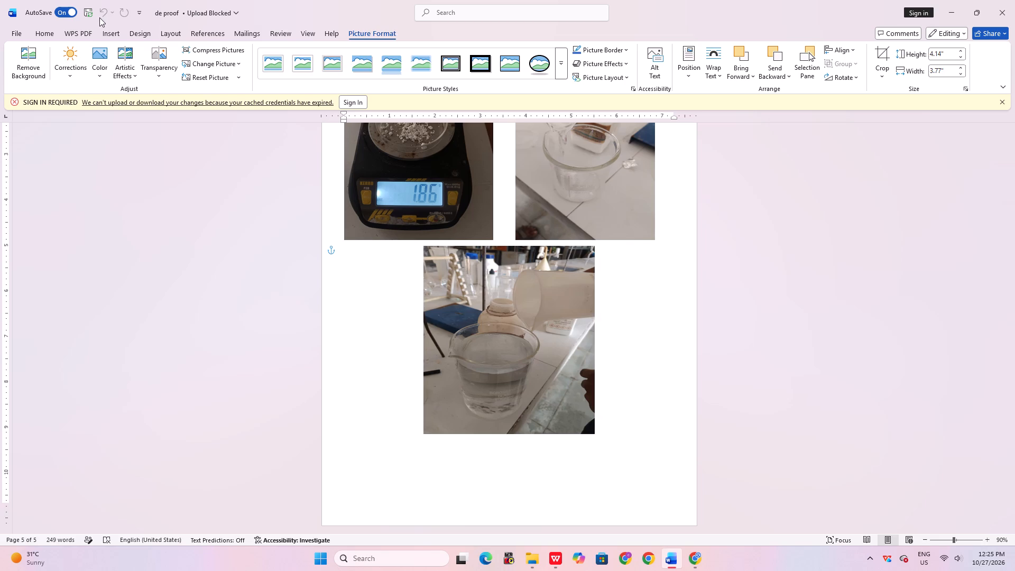
key("Return")
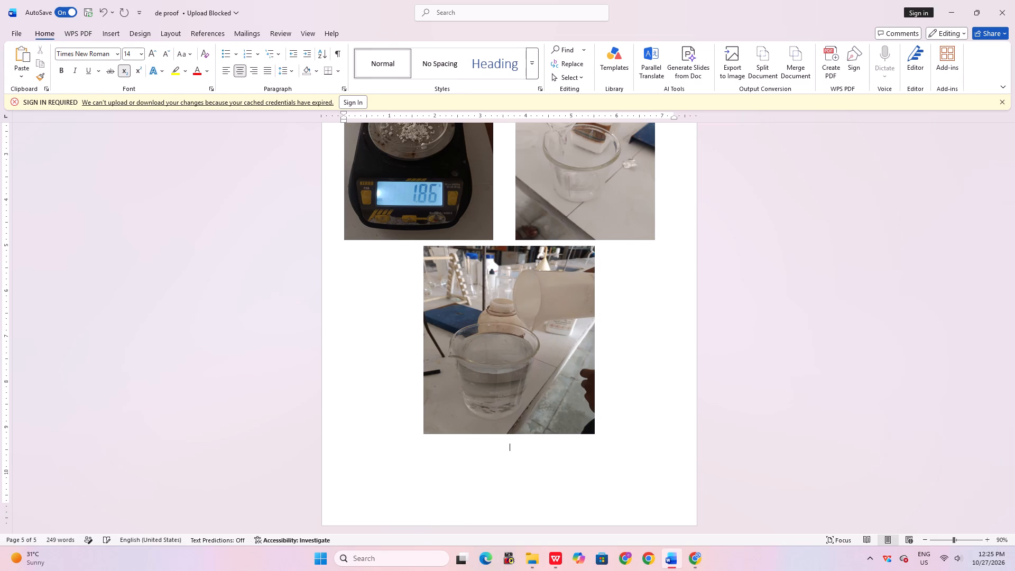
key("Return")
key("Return")
key("Return")
key("Return")
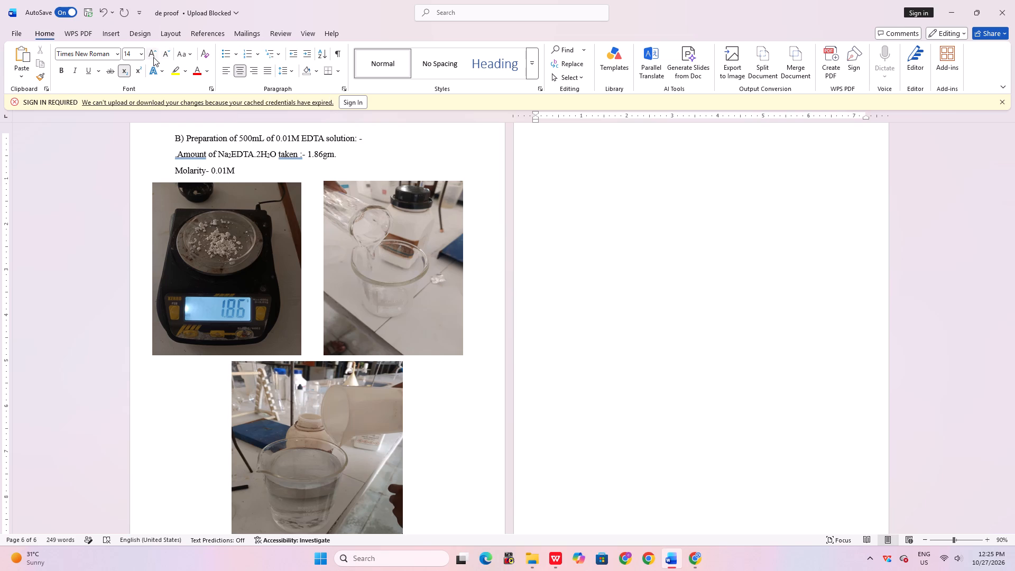
Justify the blank paragraph on the new page and paste the copied workflow text there.
left_click(270, 73)
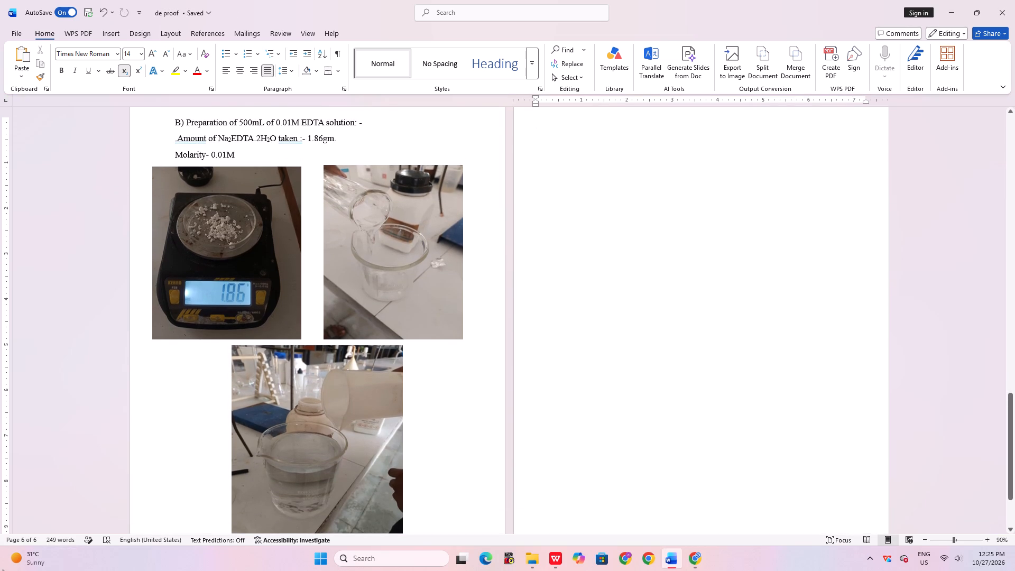
key("ctrl+v")
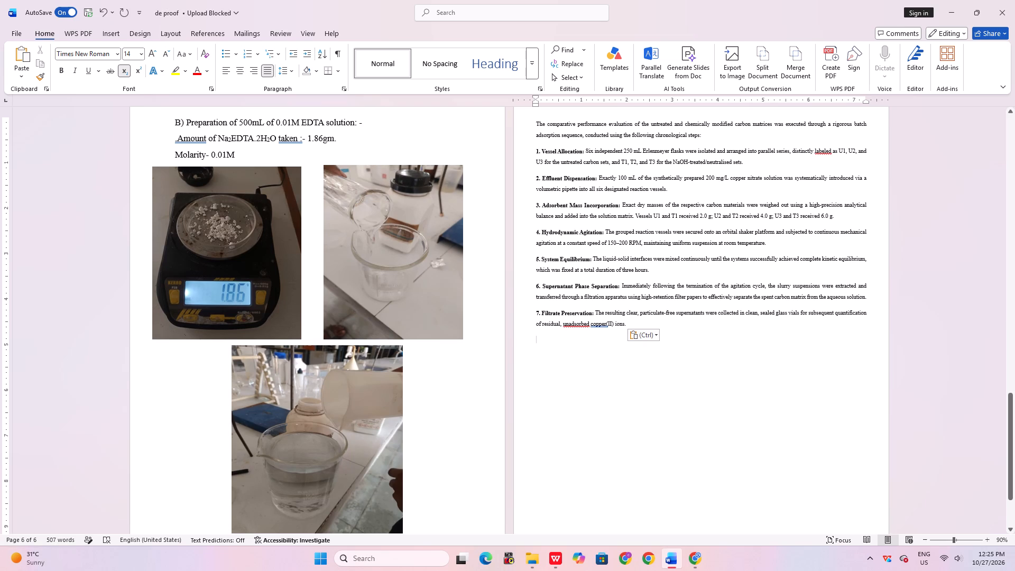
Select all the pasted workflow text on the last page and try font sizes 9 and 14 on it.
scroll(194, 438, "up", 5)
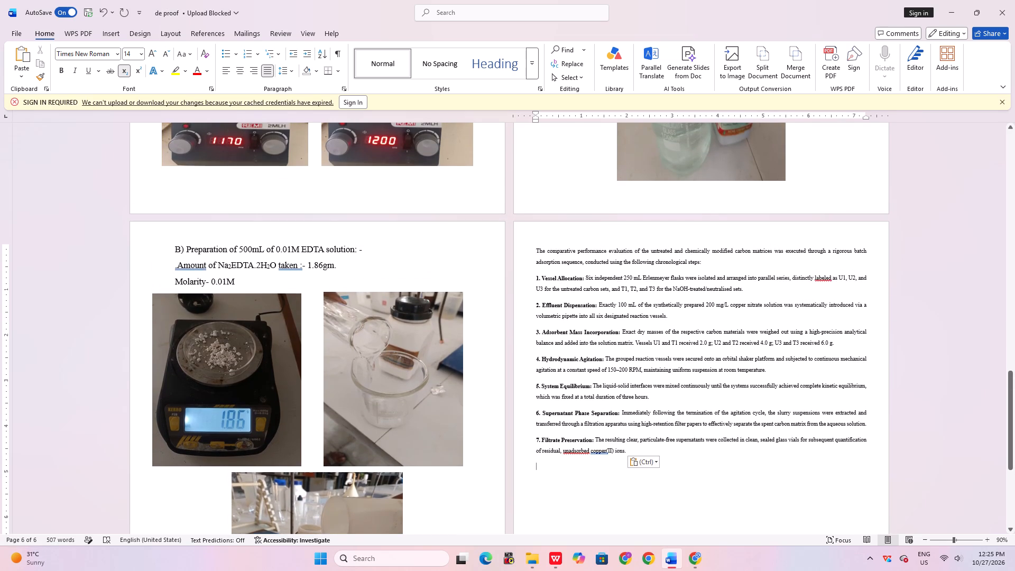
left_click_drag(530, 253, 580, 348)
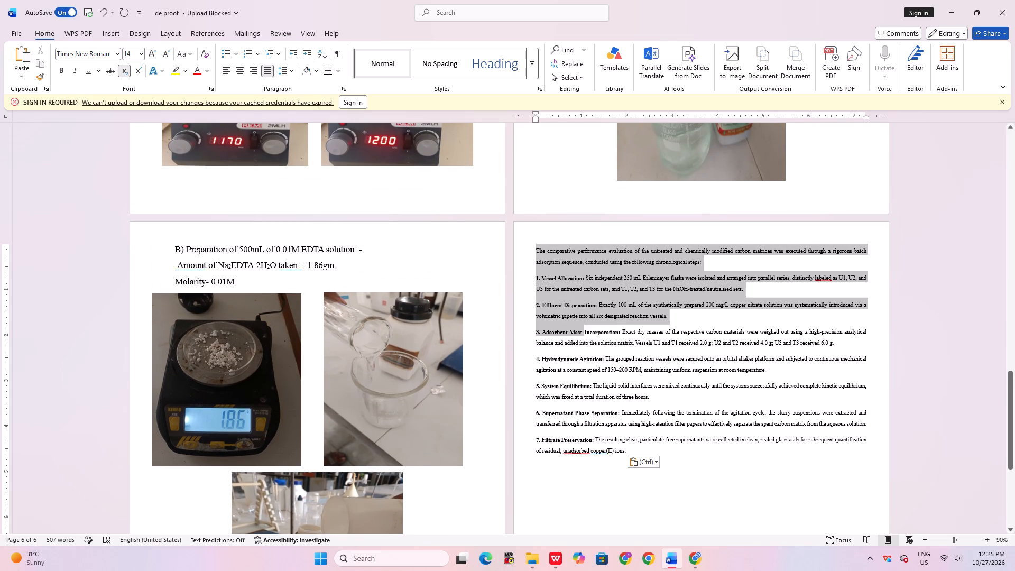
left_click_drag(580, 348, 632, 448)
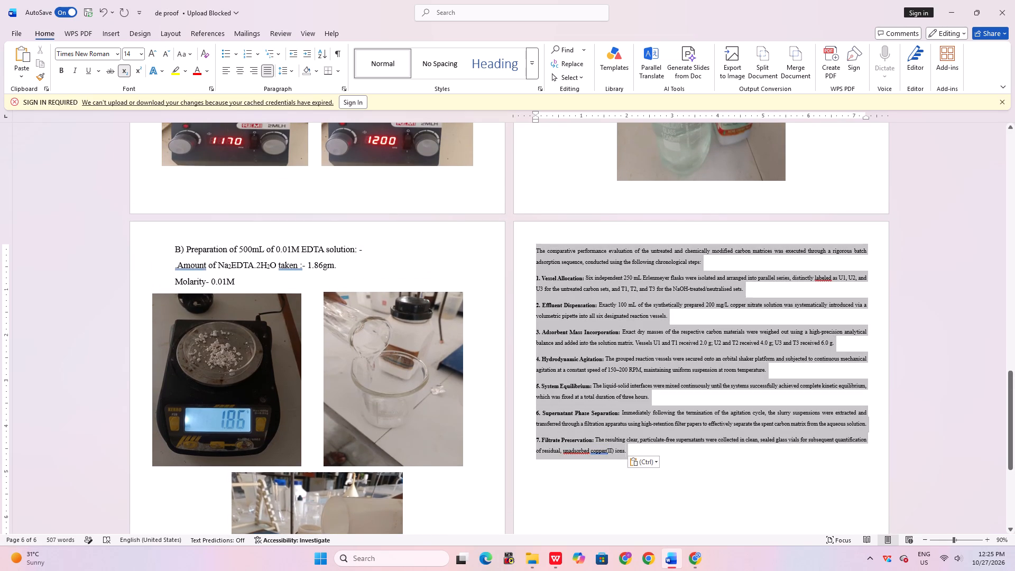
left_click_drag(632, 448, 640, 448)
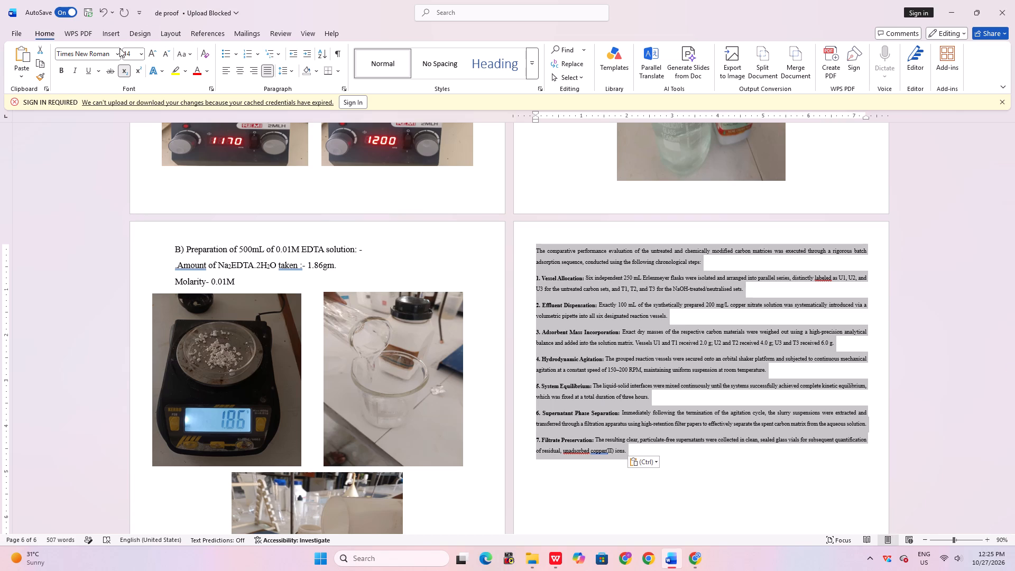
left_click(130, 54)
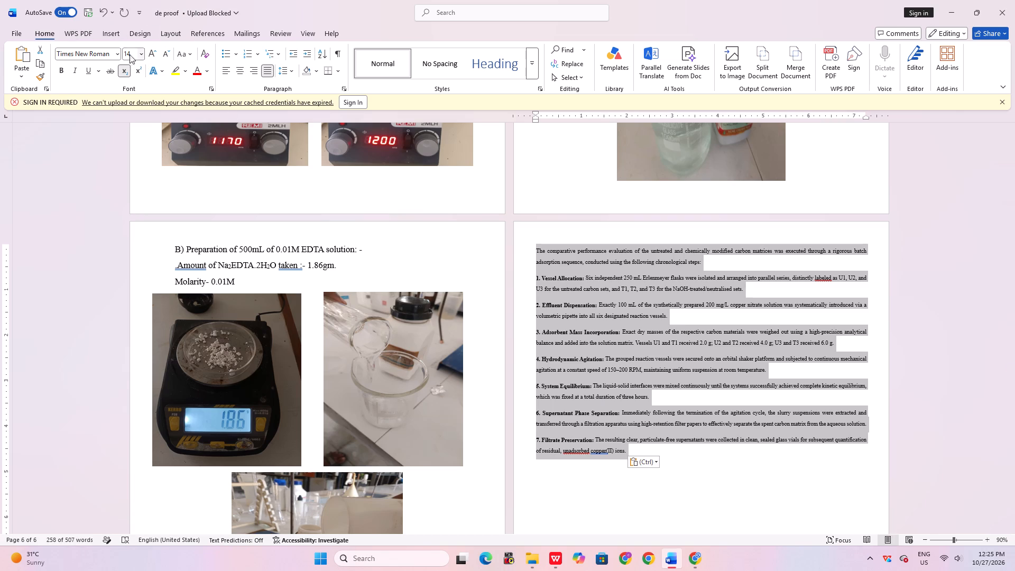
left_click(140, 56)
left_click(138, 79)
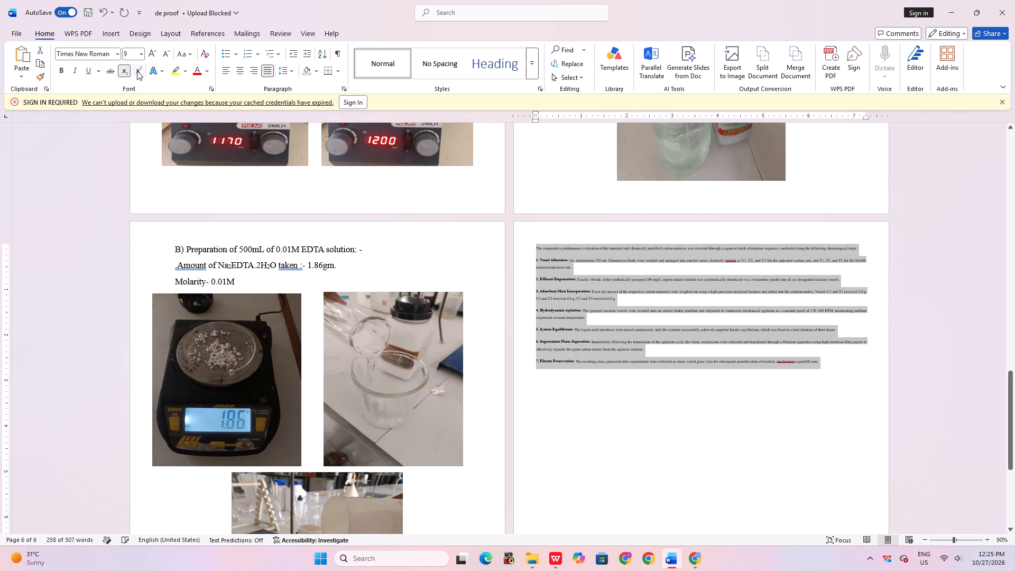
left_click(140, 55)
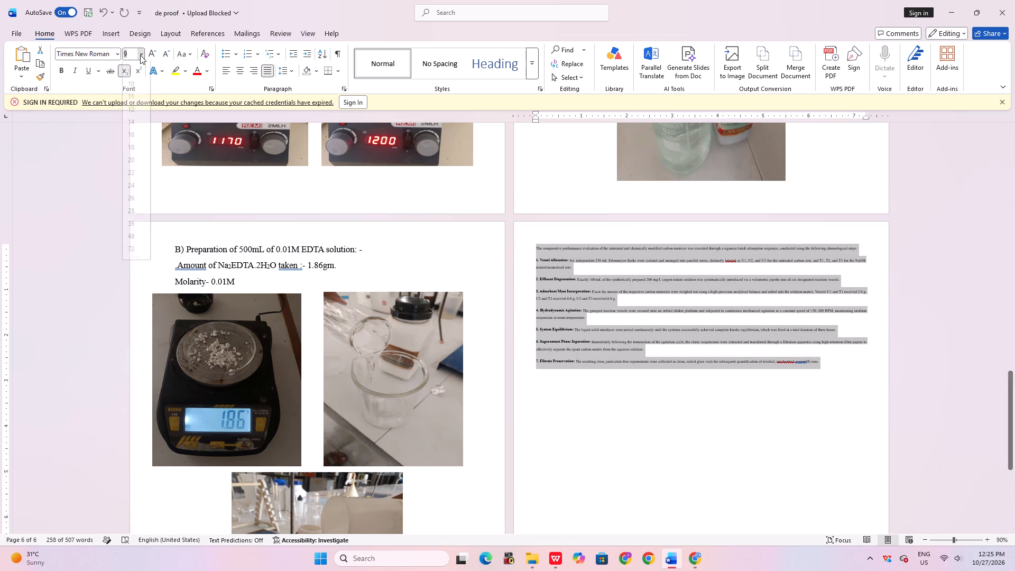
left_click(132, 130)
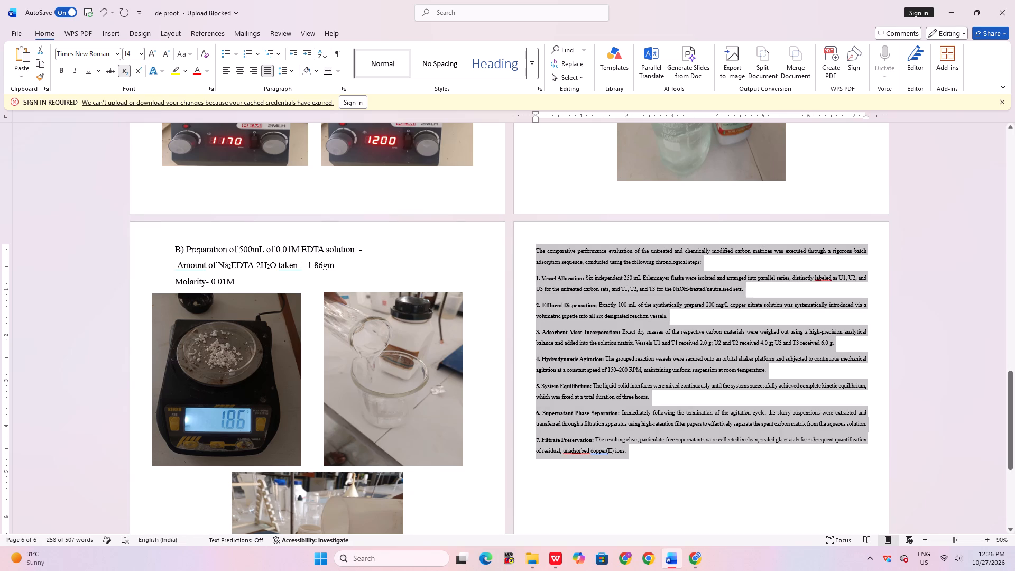
Set the font size of the selected workflow text to 20 and check how it fits the page.
scroll(444, 385, "up", 2)
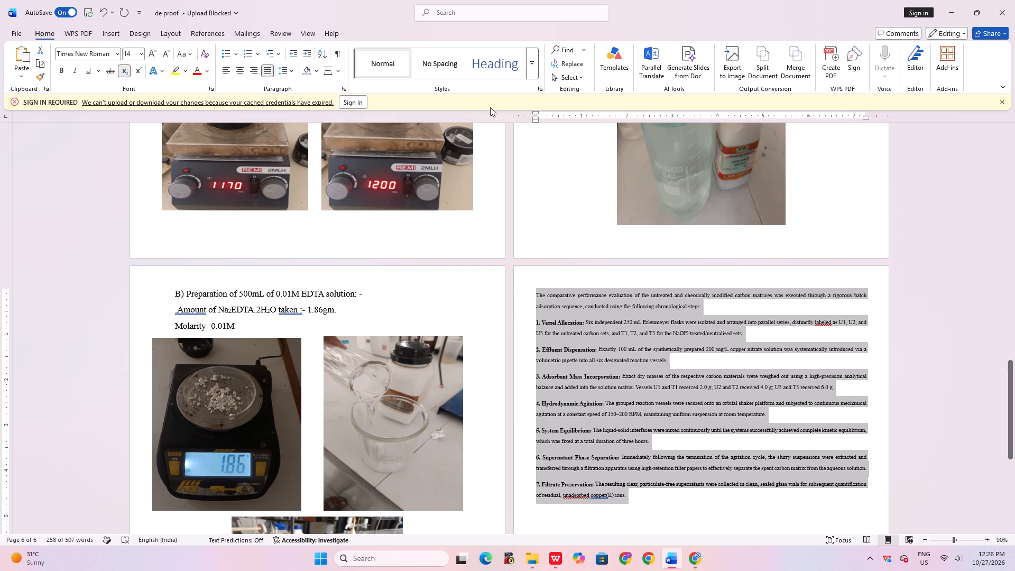
left_click(142, 57)
left_click(143, 169)
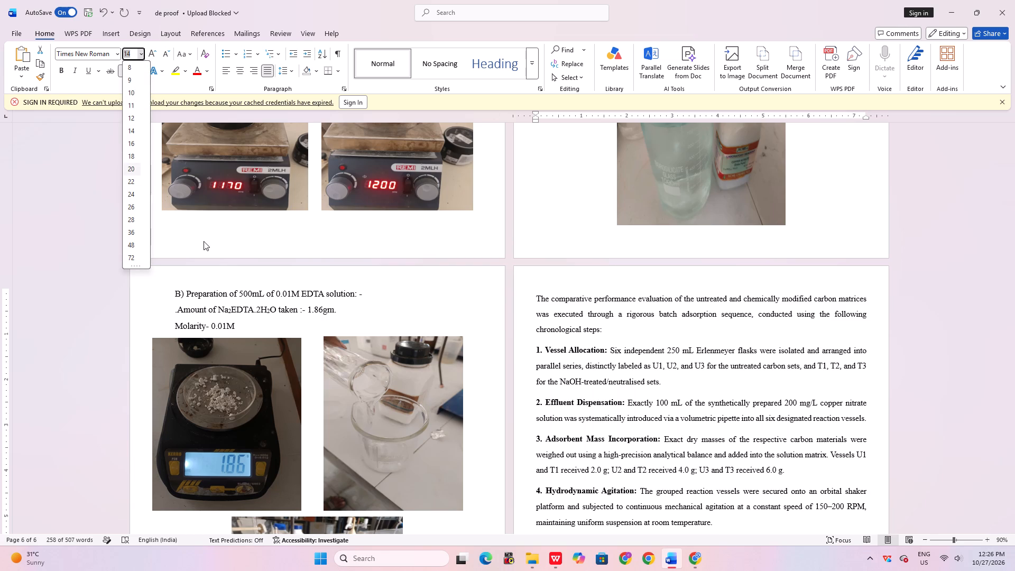
scroll(204, 242, "down", 1)
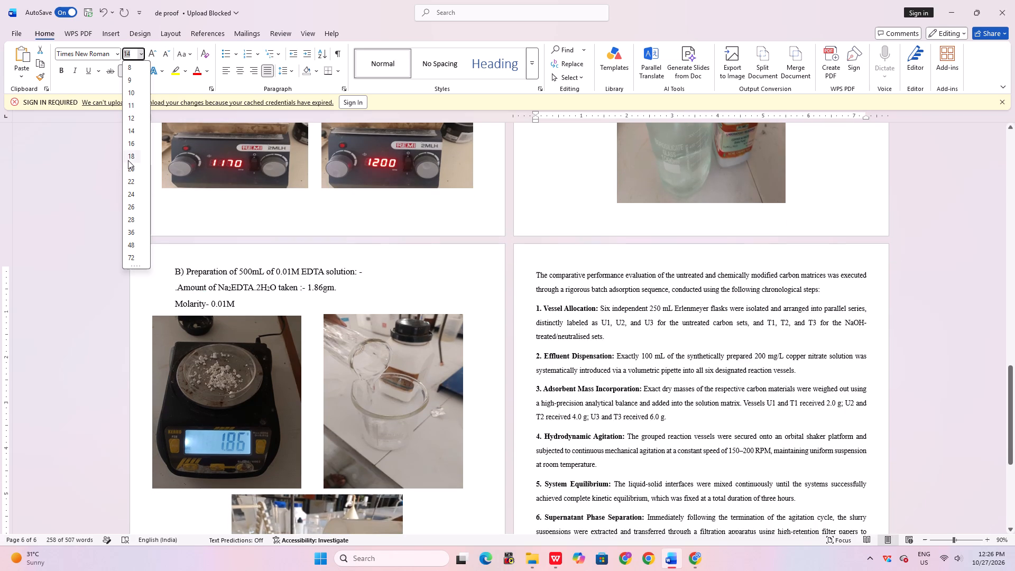
left_click(129, 166)
scroll(662, 350, "down", 3)
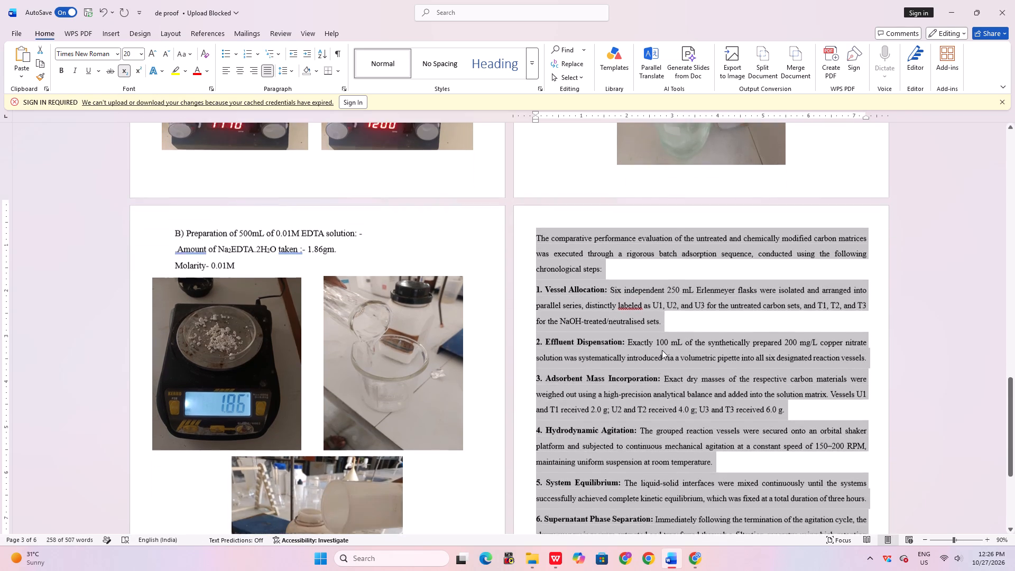
scroll(662, 350, "down", 6)
scroll(662, 350, "up", 5)
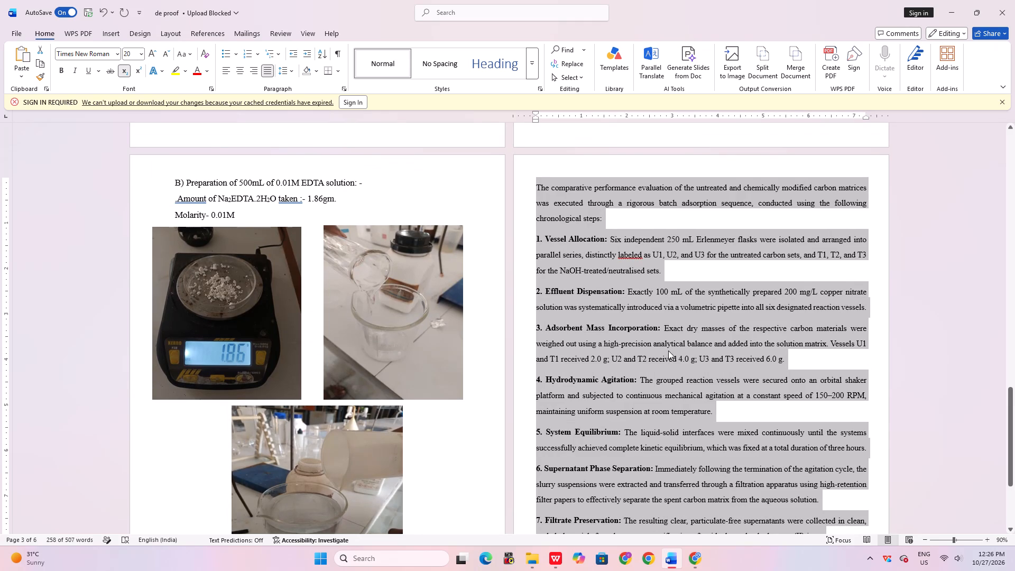
Replace the word "Erlenmeyer" with "conical" in the Vessel Allocation paragraph of the pasted workflow.
scroll(668, 351, "up", 1)
scroll(668, 351, "down", 4)
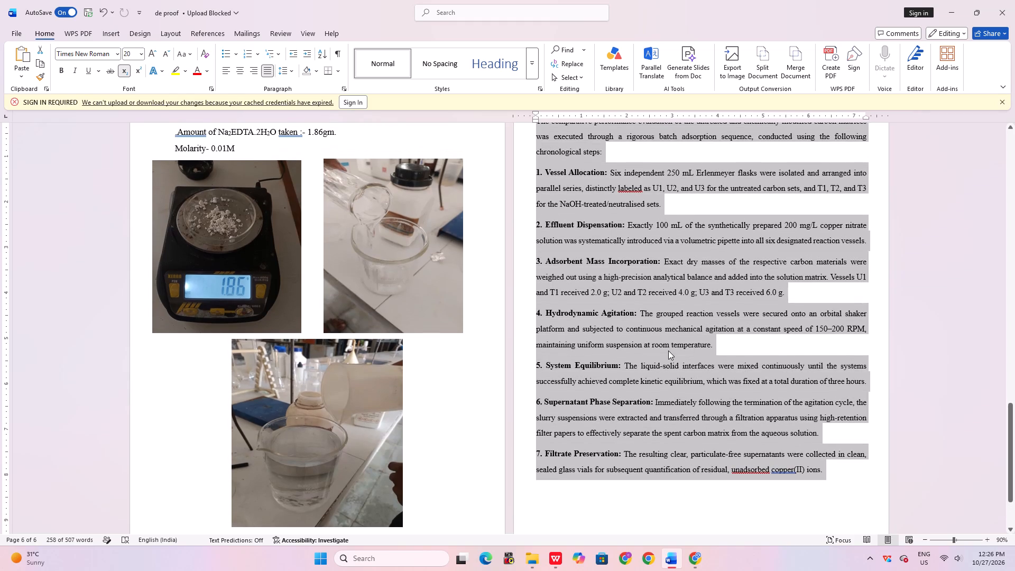
scroll(668, 351, "down", 2)
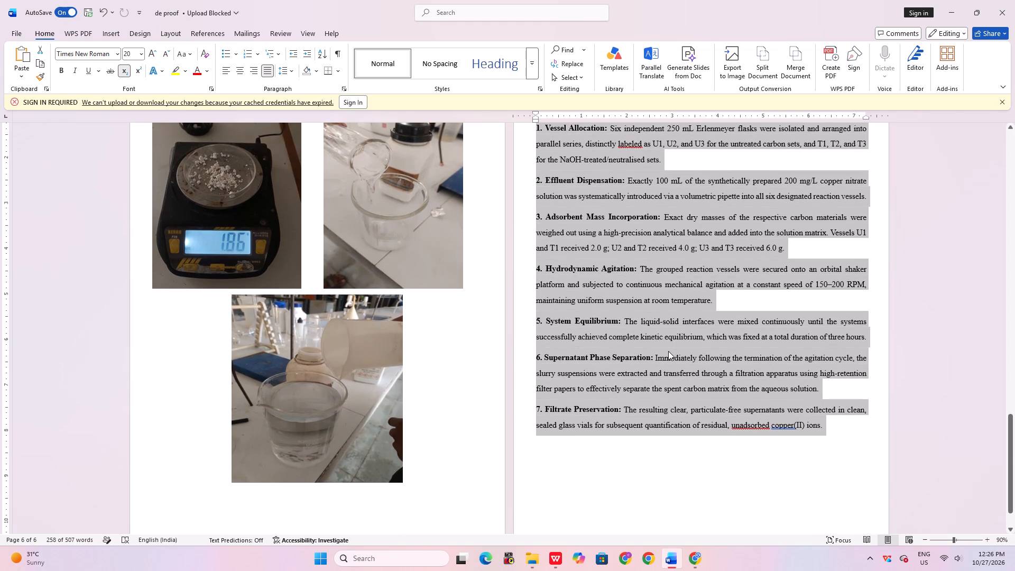
scroll(668, 351, "up", 6)
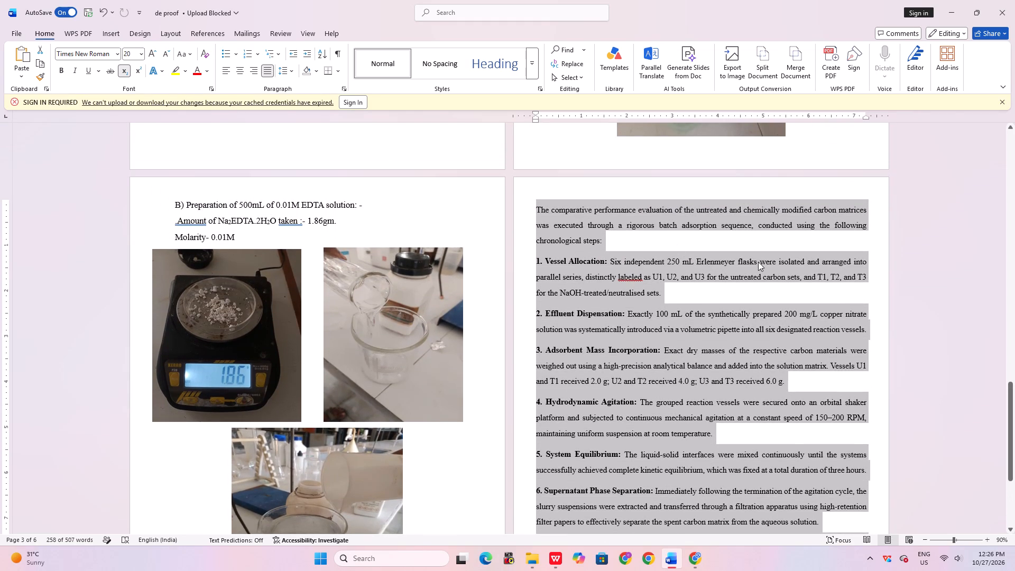
left_click(725, 262)
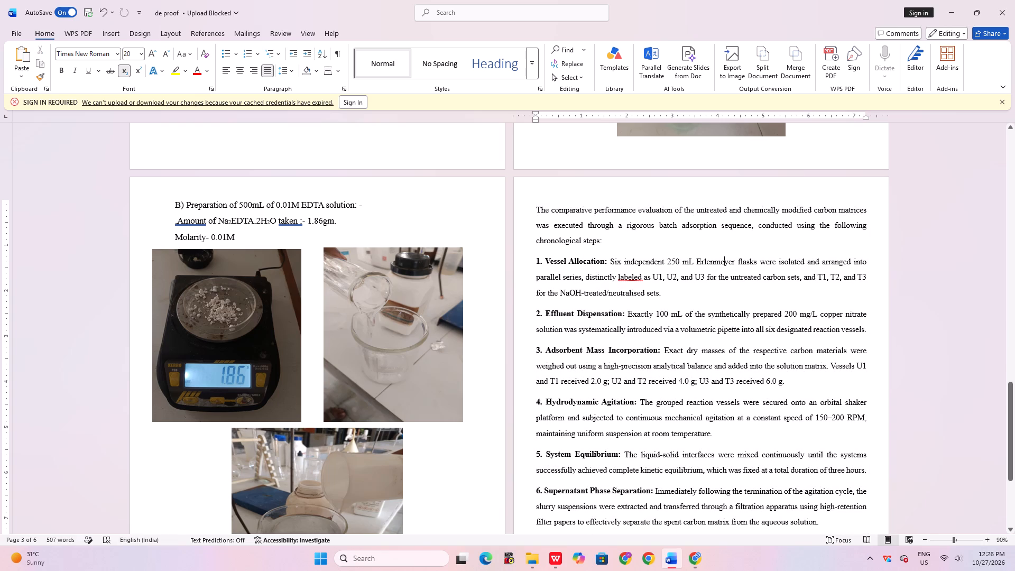
left_click(734, 262)
key("BackSpace")
key("BackSpace")
key("BackSpace")
key("BackSpace")
key("BackSpace")
key("BackSpace")
key("BackSpace")
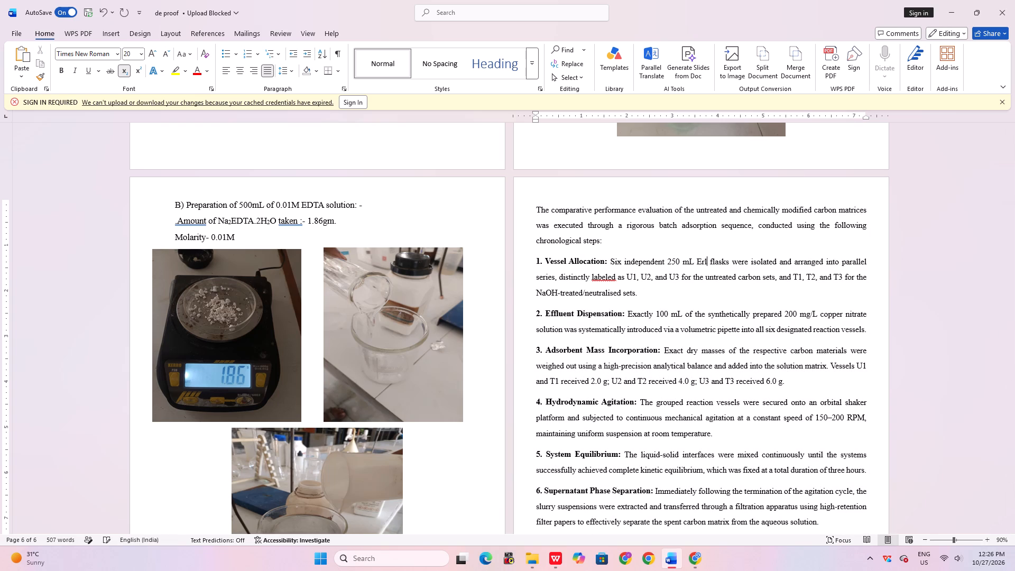
key("BackSpace")
key("BackSpace")
key("BackSpace")
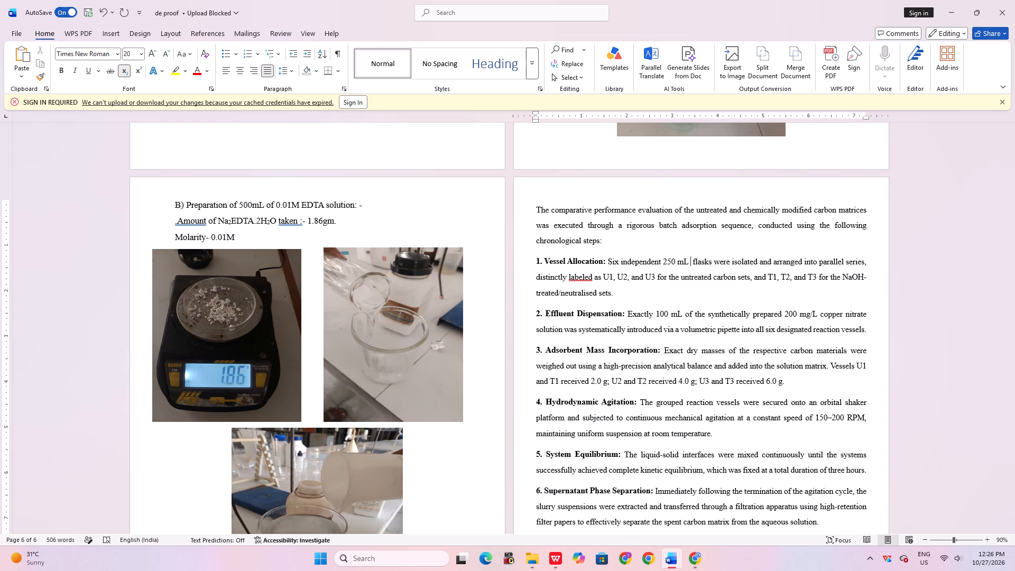
type("coni")
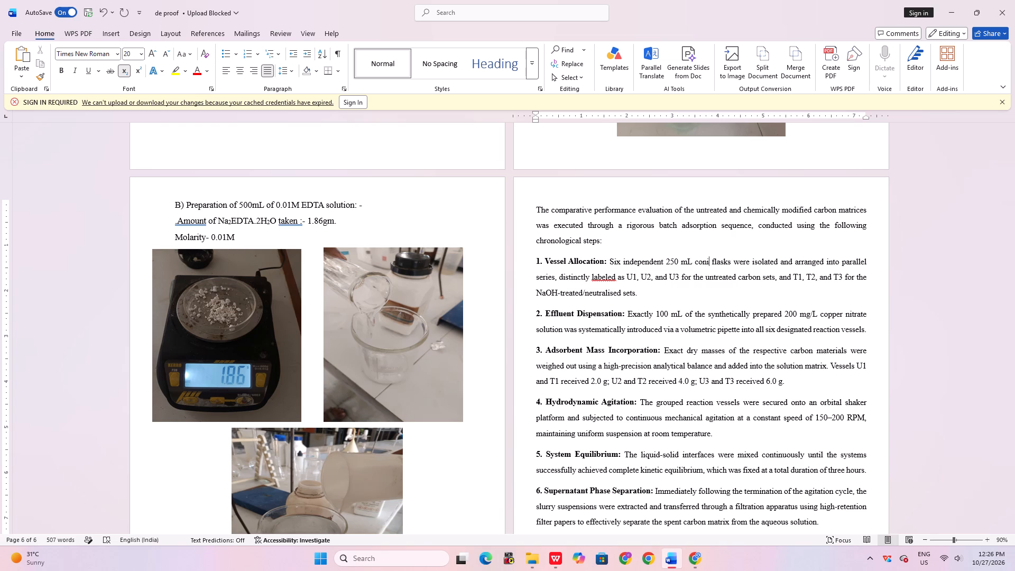
type("ca")
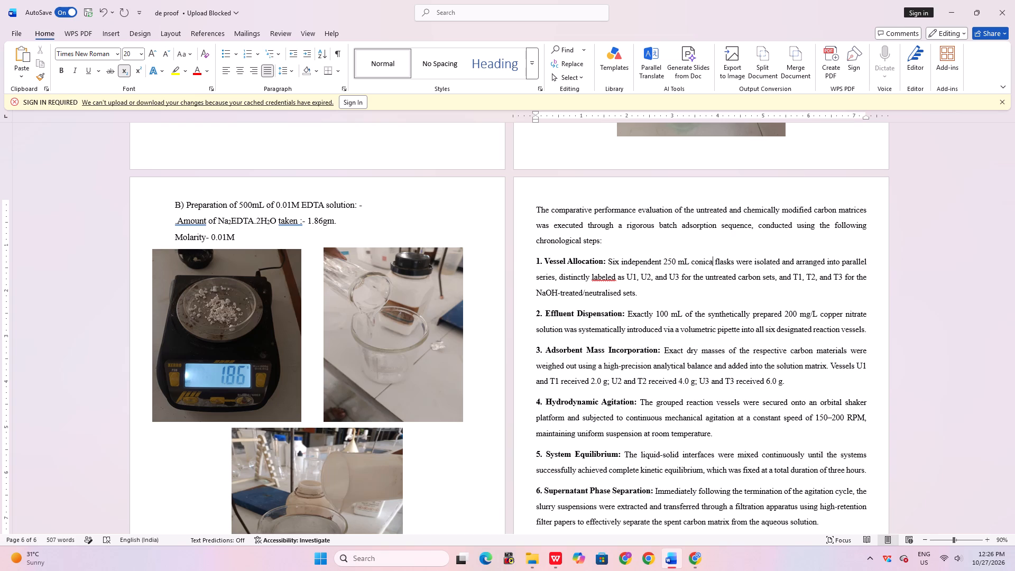
key("l")
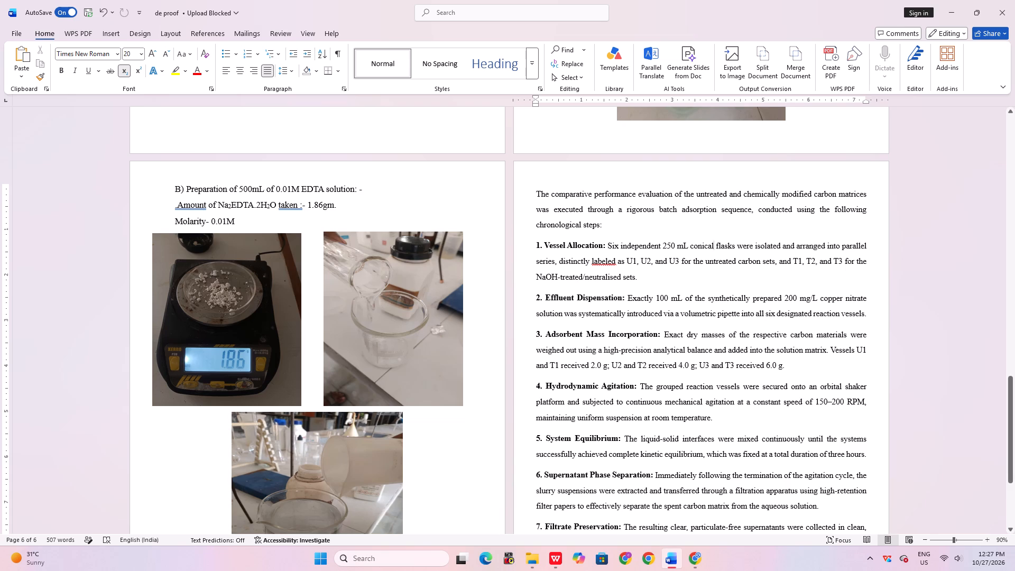
Change the copper nitrate solution concentration in the Effluent Dispensation paragraph to 500 mg/L.
left_click(793, 297)
left_click(788, 314)
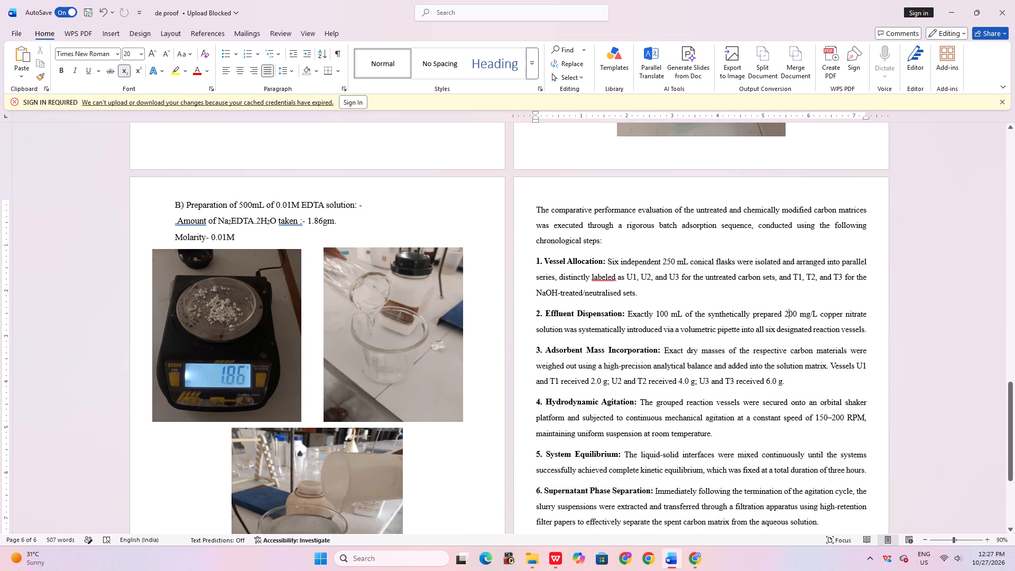
key("BackSpace")
key("5")
Change the dispensed solution volume in the Effluent Dispensation paragraph to 40 mL.
scroll(790, 316, "down", 1)
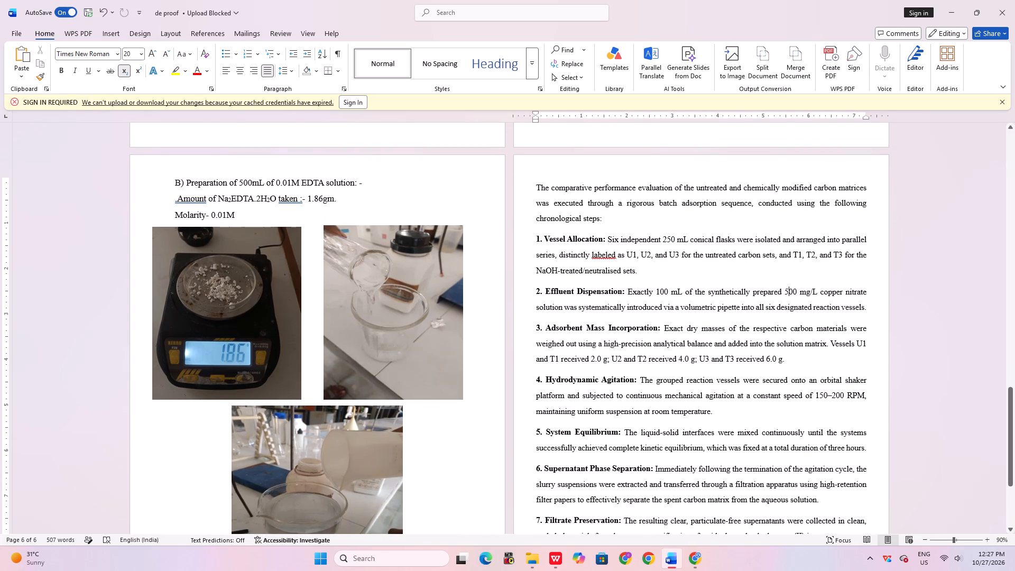
left_click(667, 289)
key("BackSpace")
key("BackSpace")
key("BackSpace")
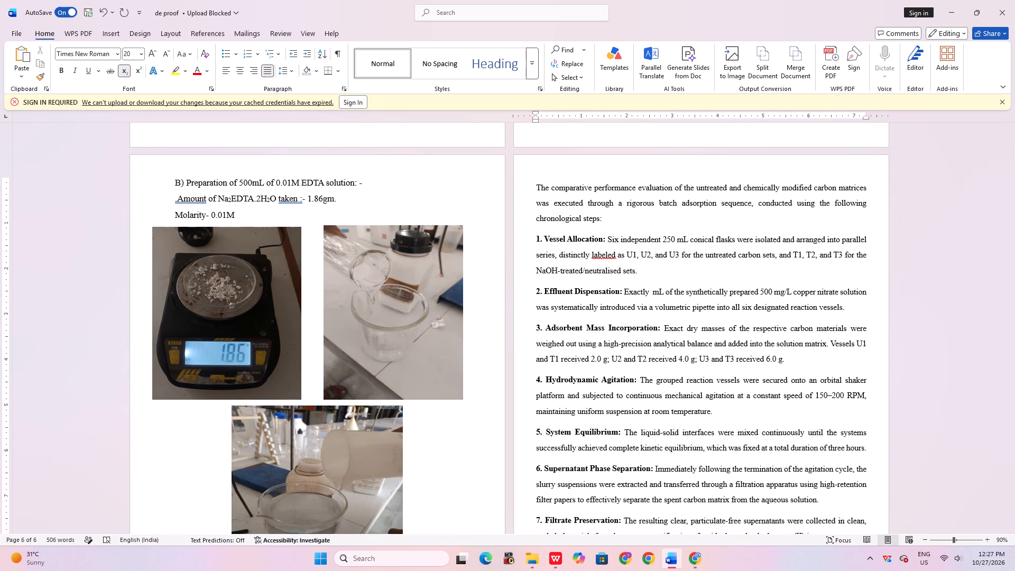
type("40")
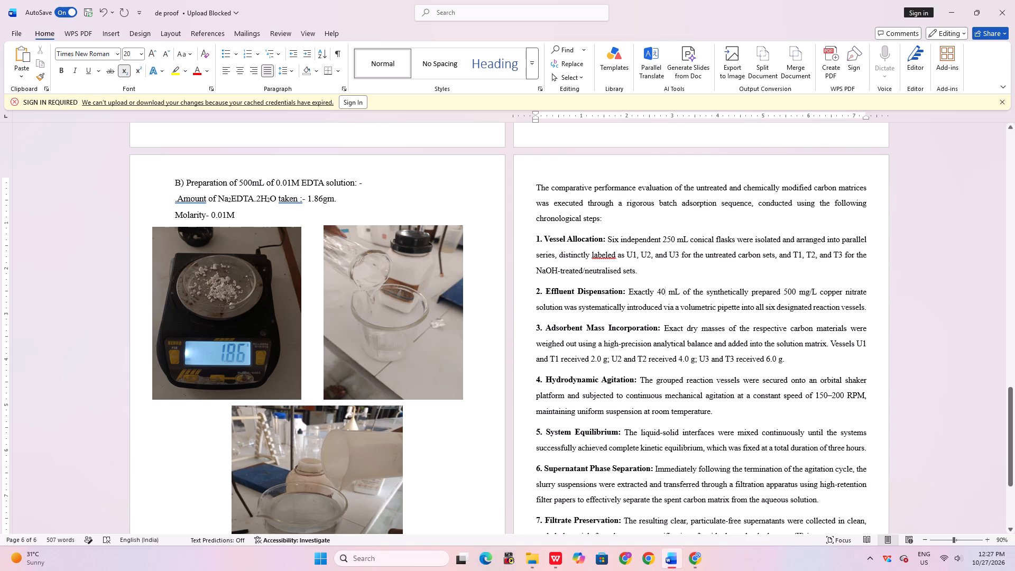
Read through the remaining workflow paragraphs and check the proofing suggestions for "unadsorbed" and "copper(II)" in the Filtrate Preservation paragraph.
scroll(726, 343, "down", 1)
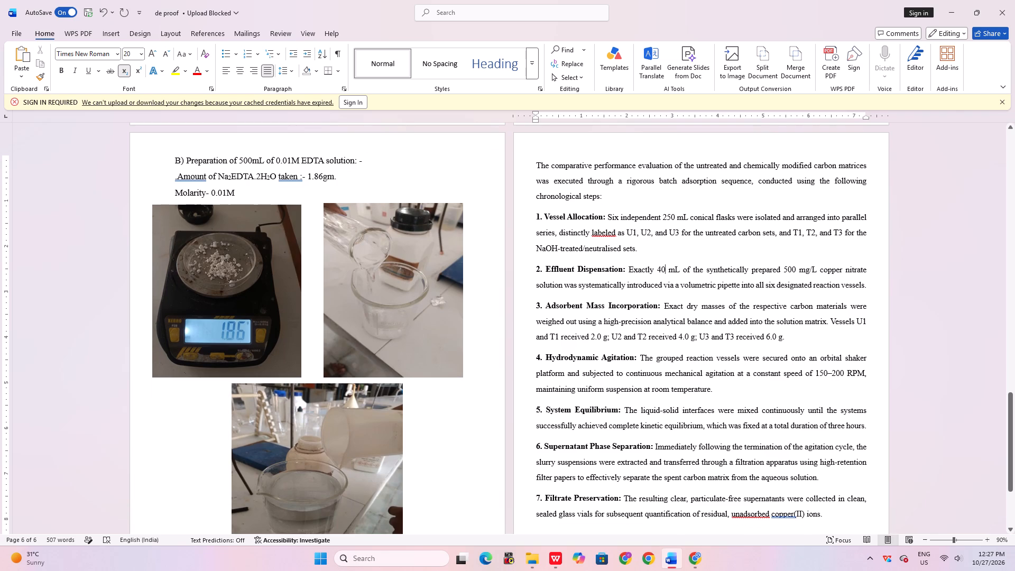
scroll(728, 340, "down", 1)
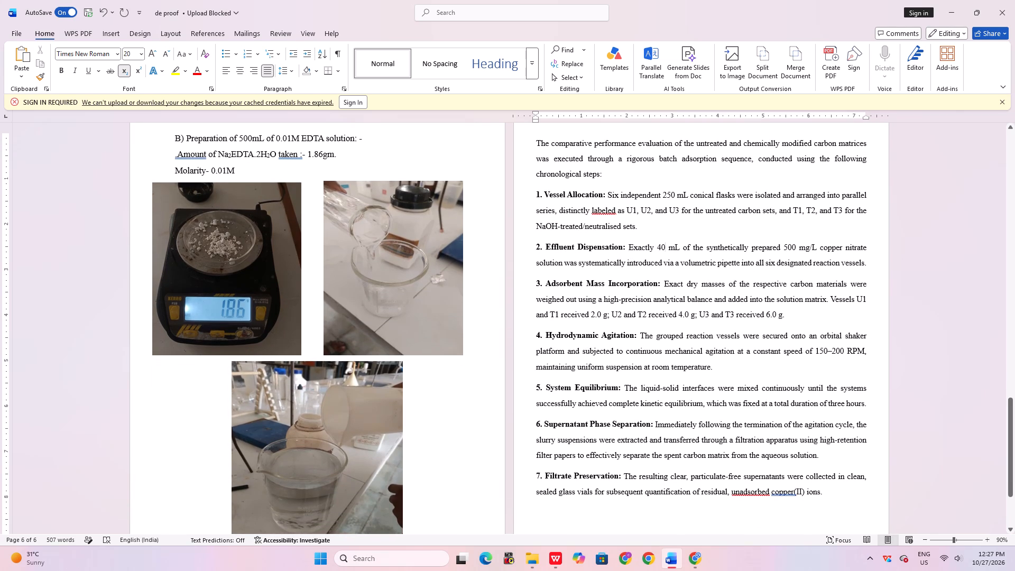
scroll(723, 334, "down", 2)
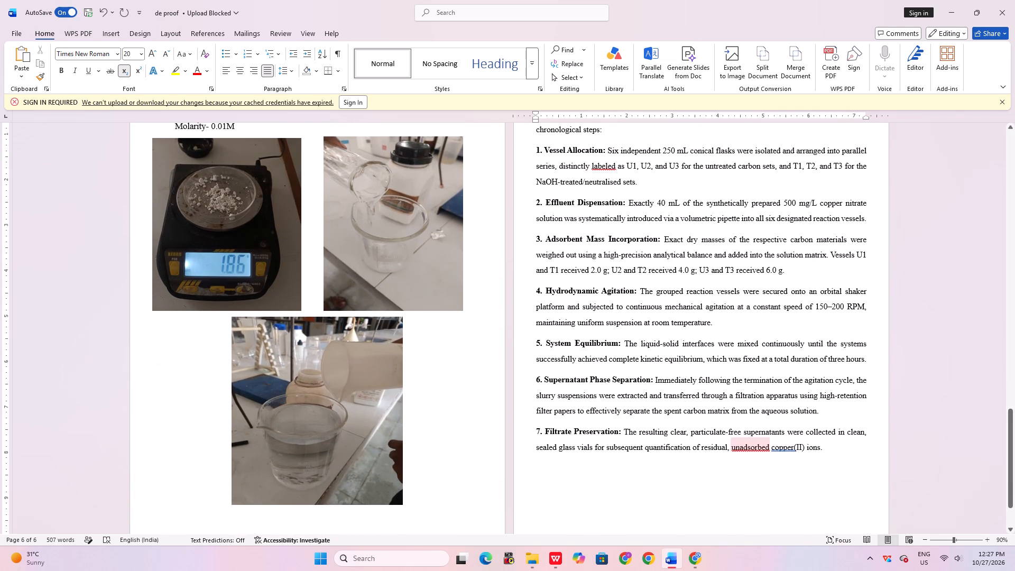
left_click(748, 452)
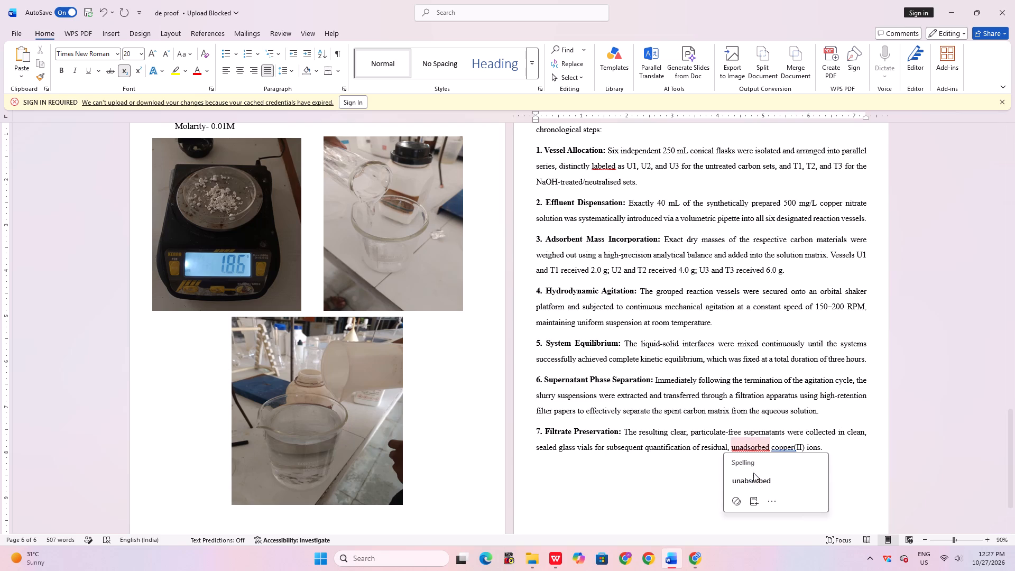
left_click(715, 439)
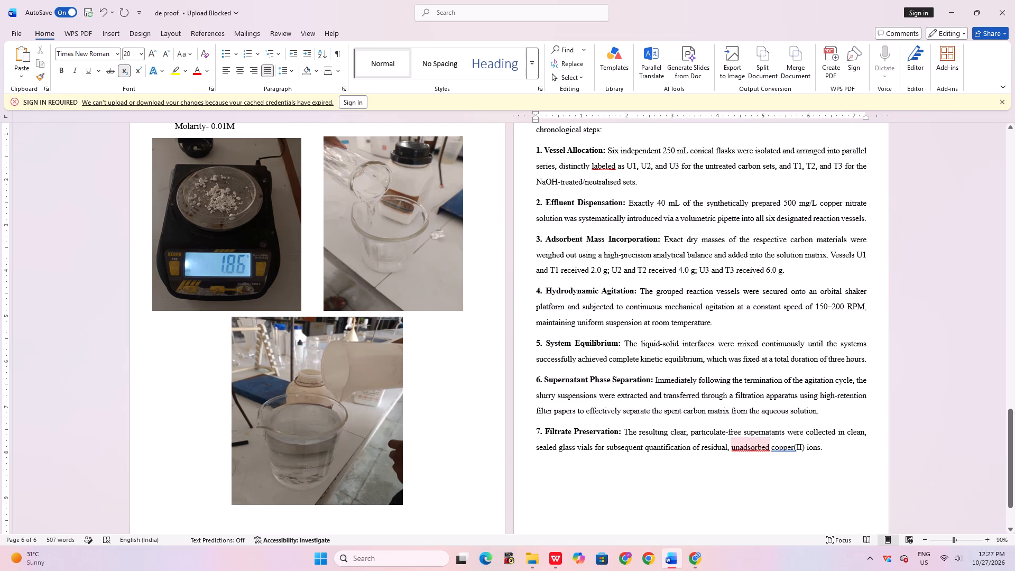
left_click(777, 449)
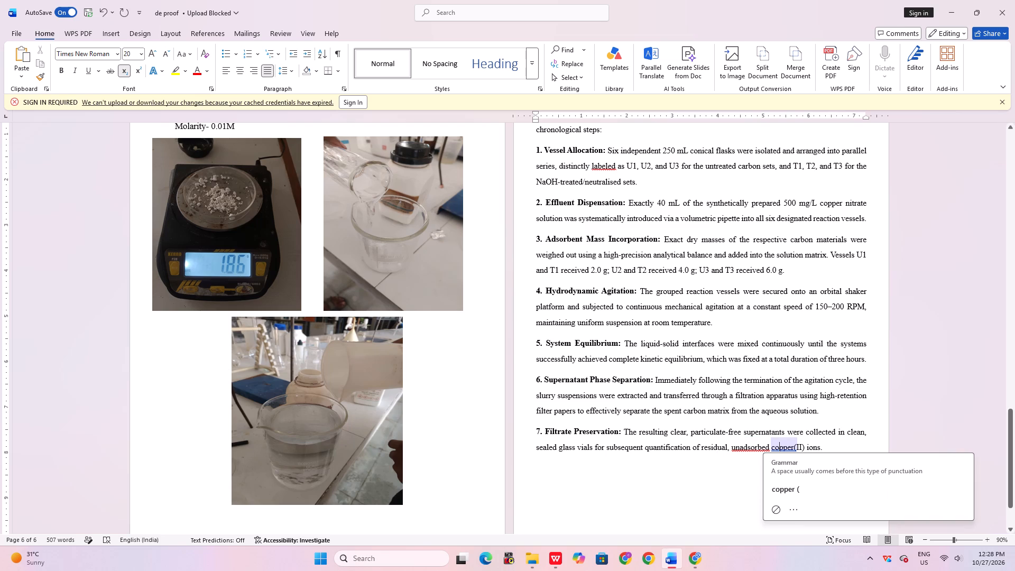
left_click(704, 438)
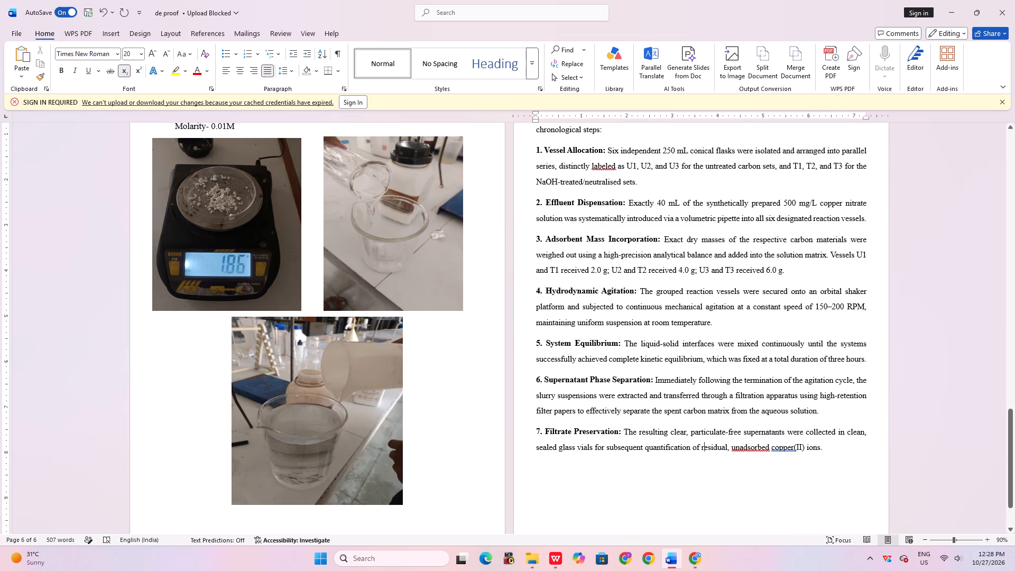
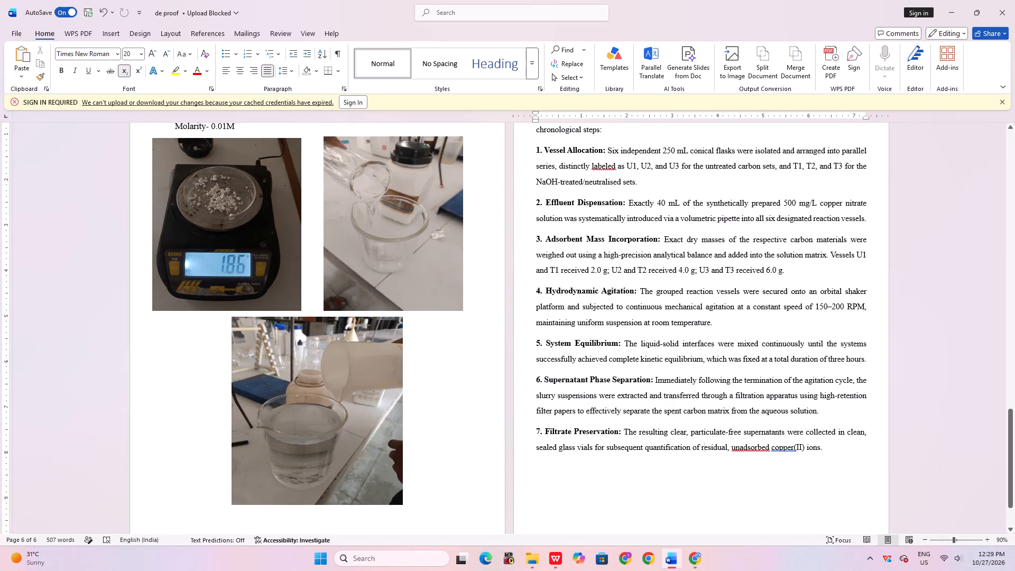
Replace the step 4 heading "Hydrodynamic Agitation" in the pasted workflow with "Magnetic Stirring".
left_click(547, 292)
left_click_drag(547, 292, 635, 288)
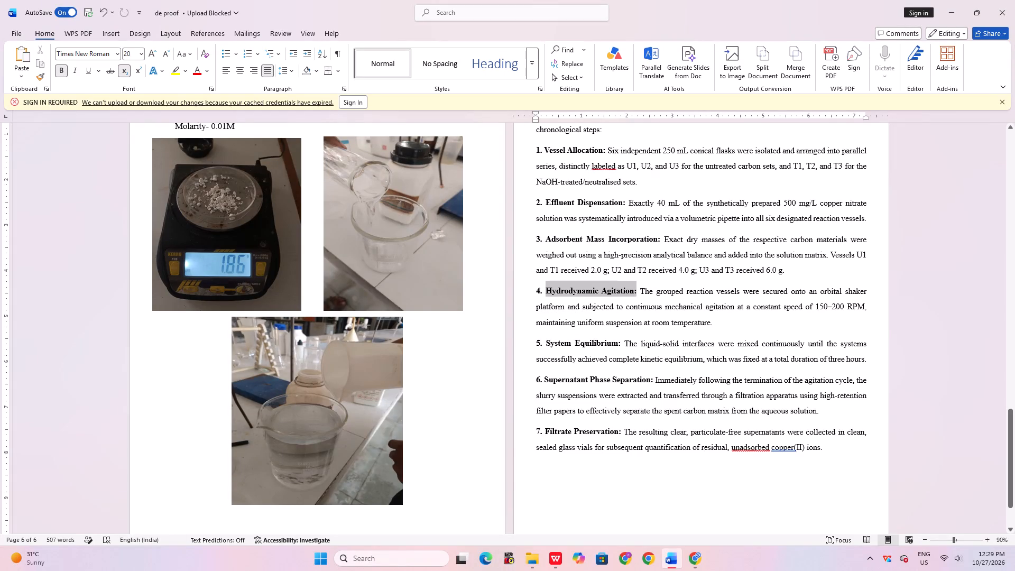
left_click_drag(635, 288, 633, 289)
left_click_drag(633, 289, 633, 289)
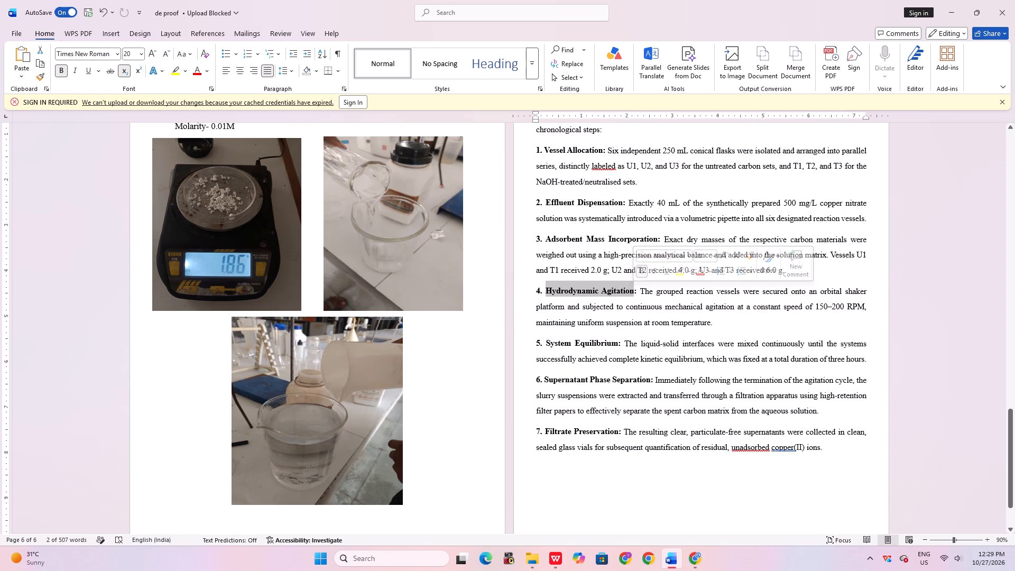
key("BackSpace")
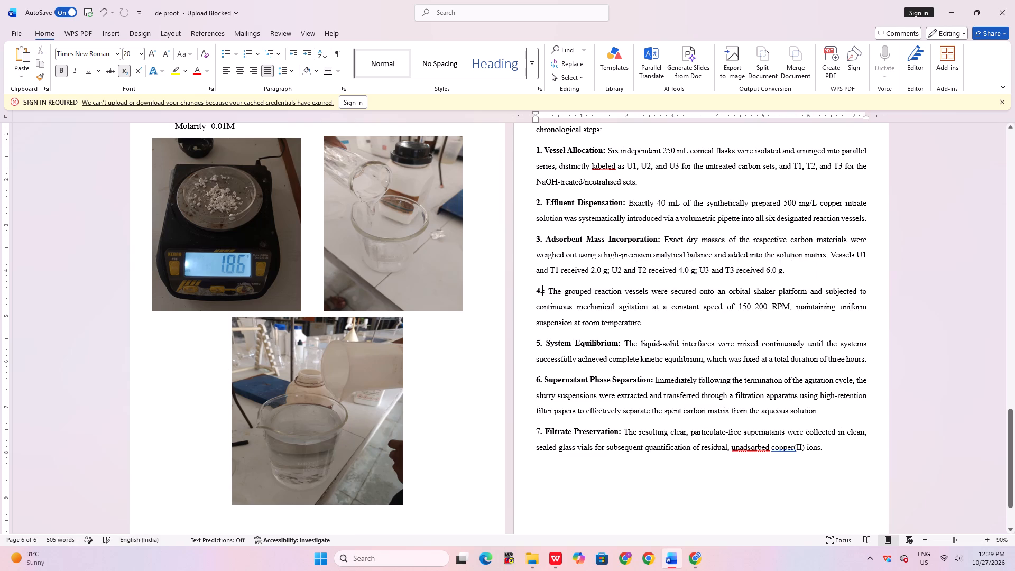
key("m")
key("BackSpace")
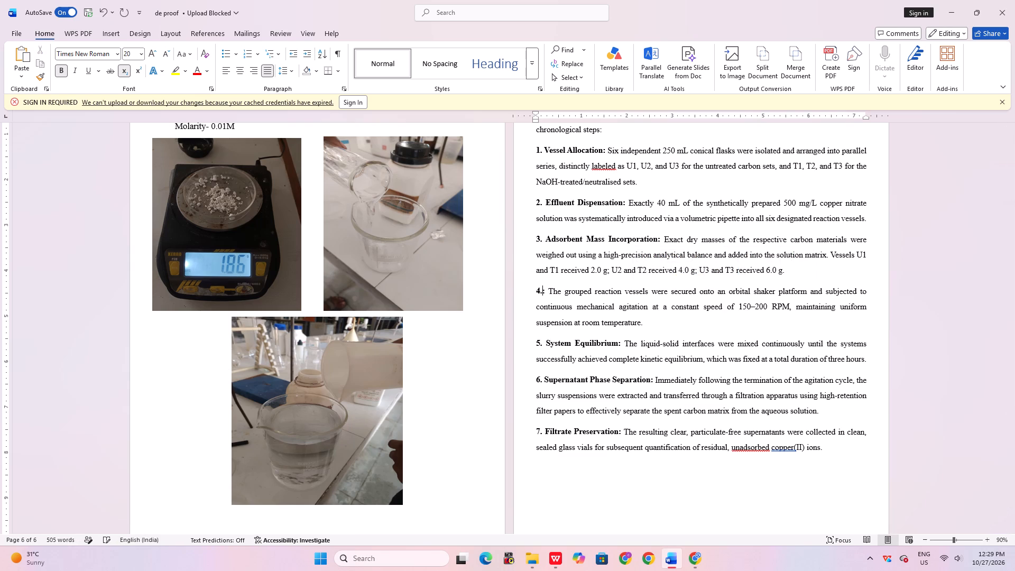
type("Mag")
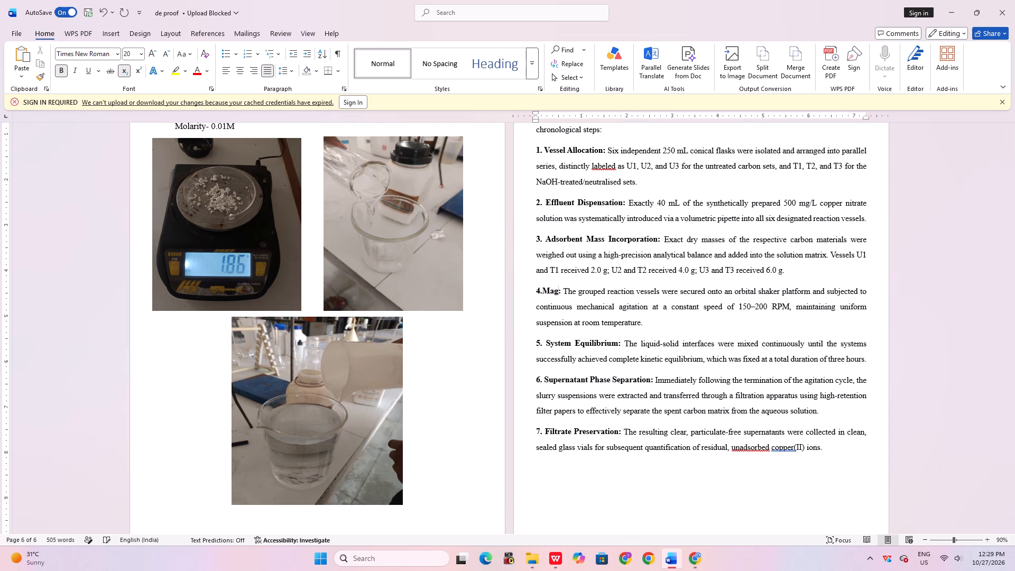
type("nert")
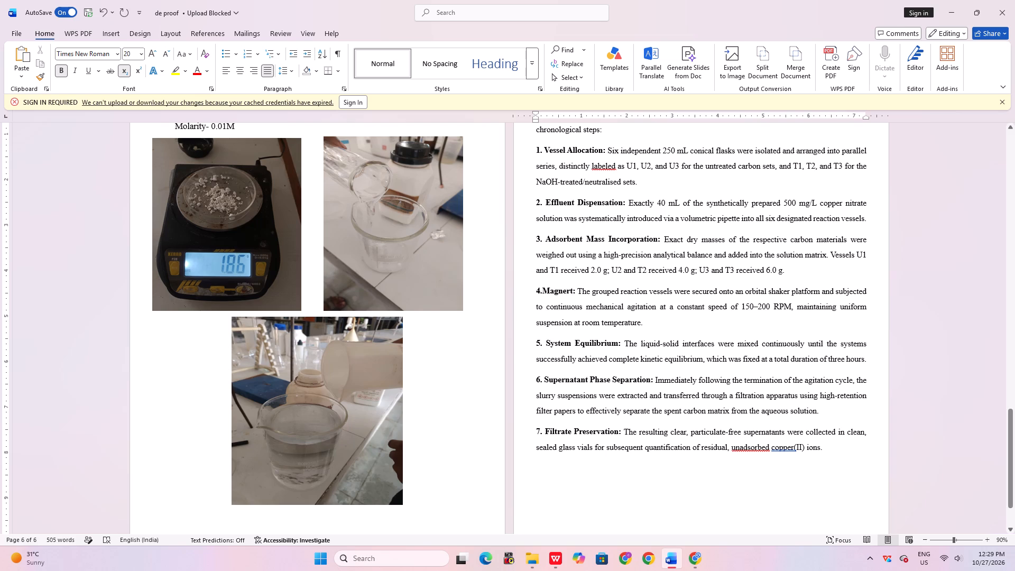
key("BackSpace")
key("BackSpace")
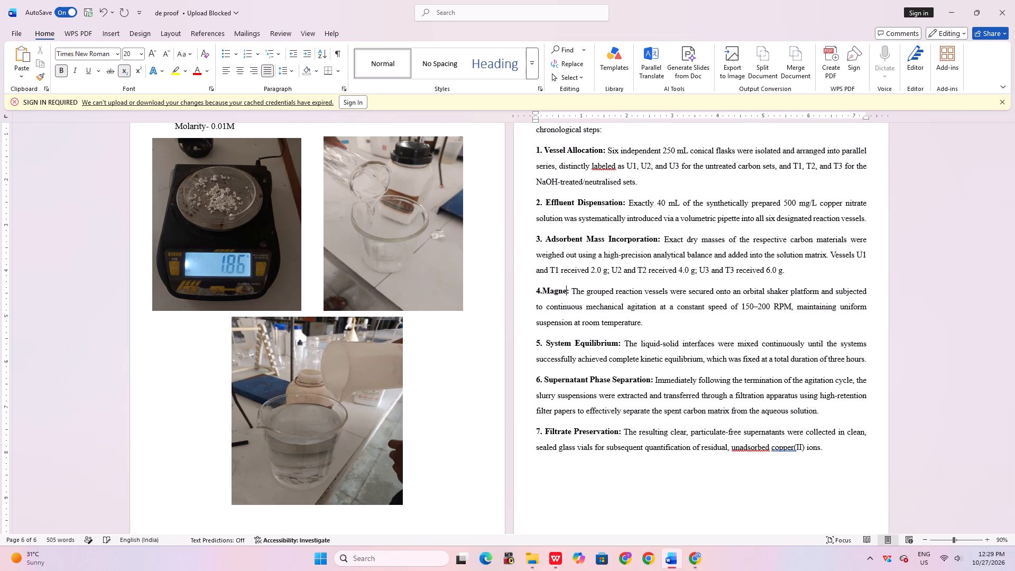
type("tic")
key("space")
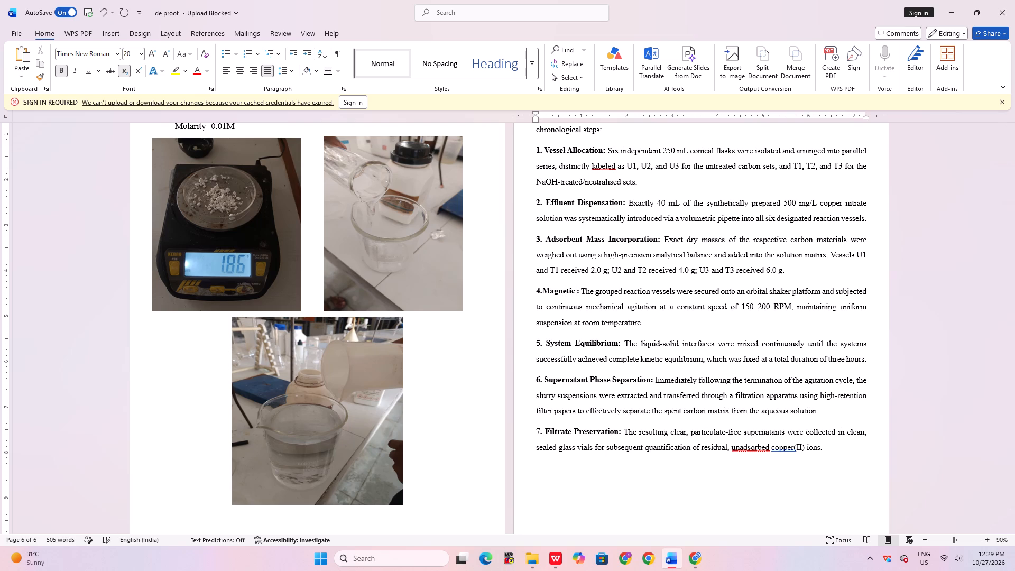
key("shift+s")
type("tirri")
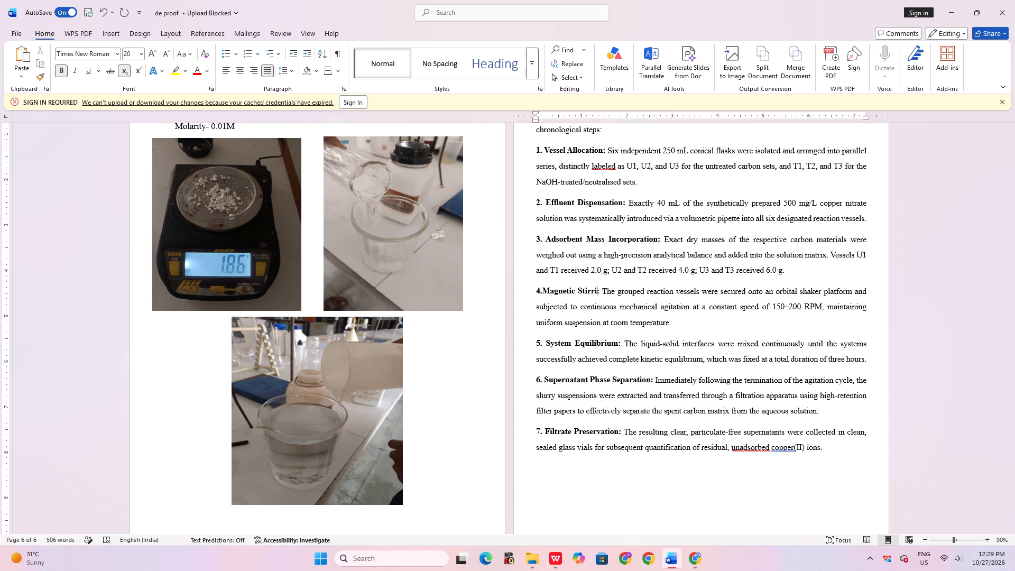
type("ng")
key("space")
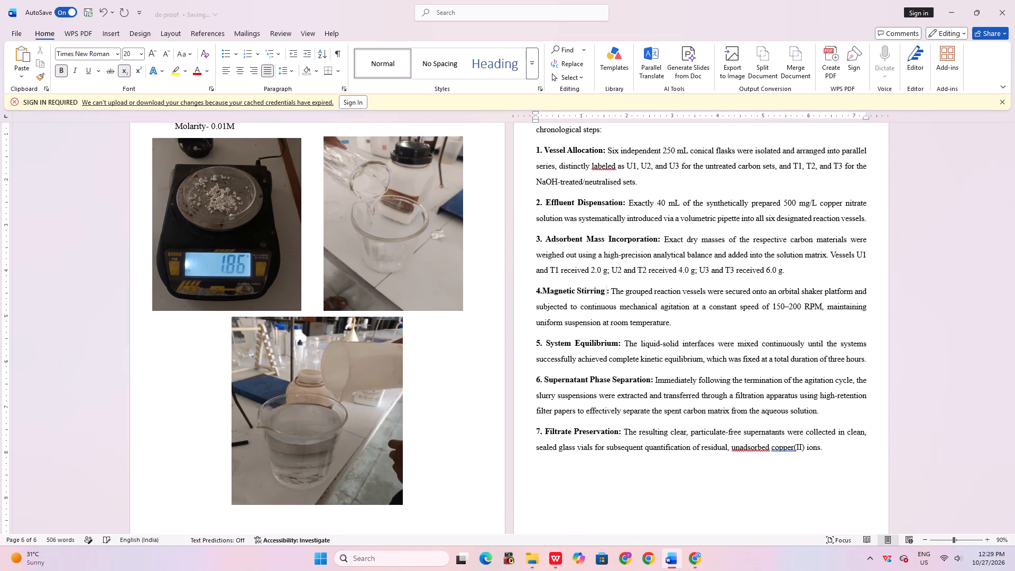
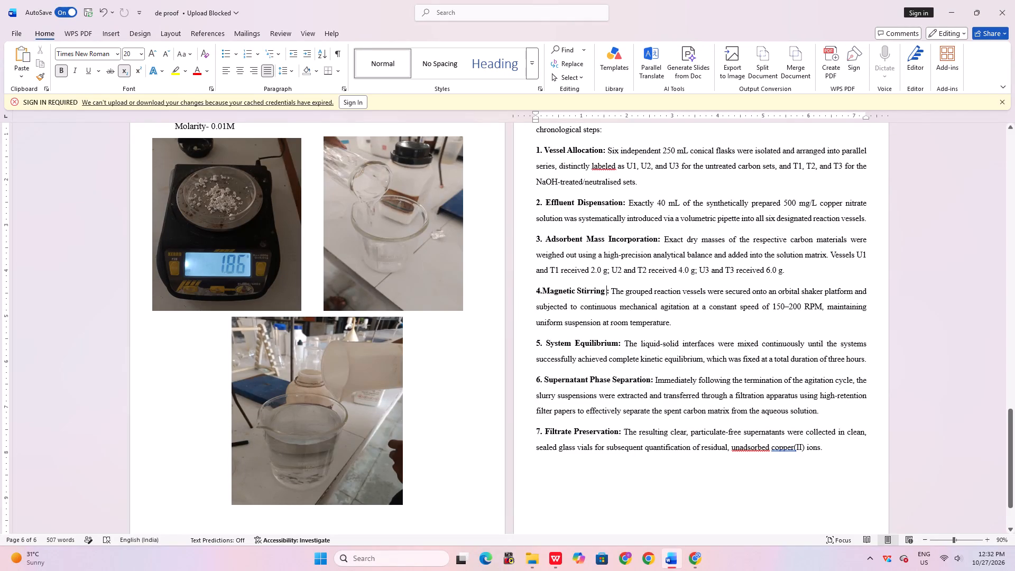
Delete the orbital shaker description that follows the step 4 heading "Magnetic Stirring", keeping the heading itself.
left_click_drag(611, 293, 617, 293)
left_click_drag(617, 293, 652, 324)
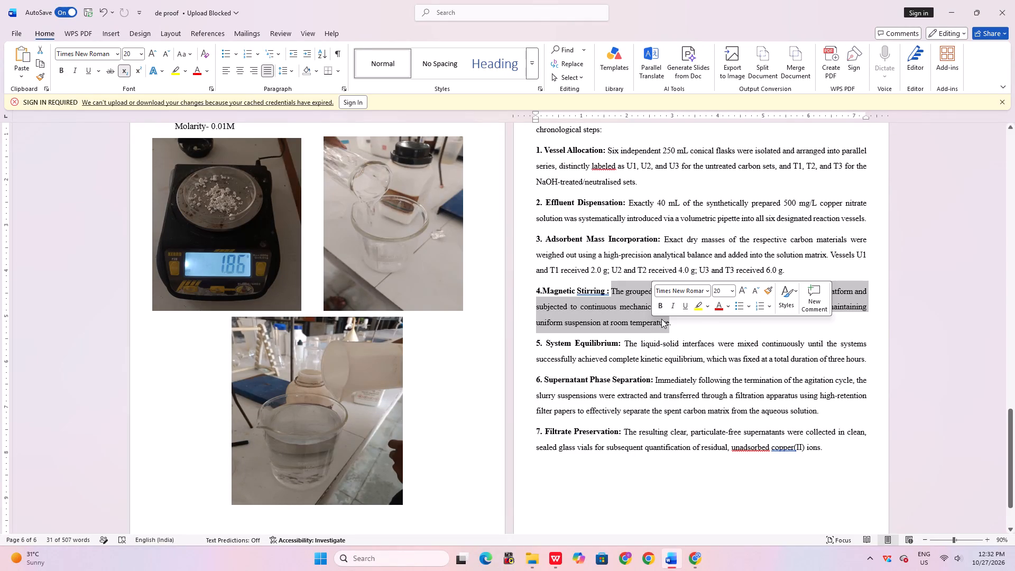
key("BackSpace")
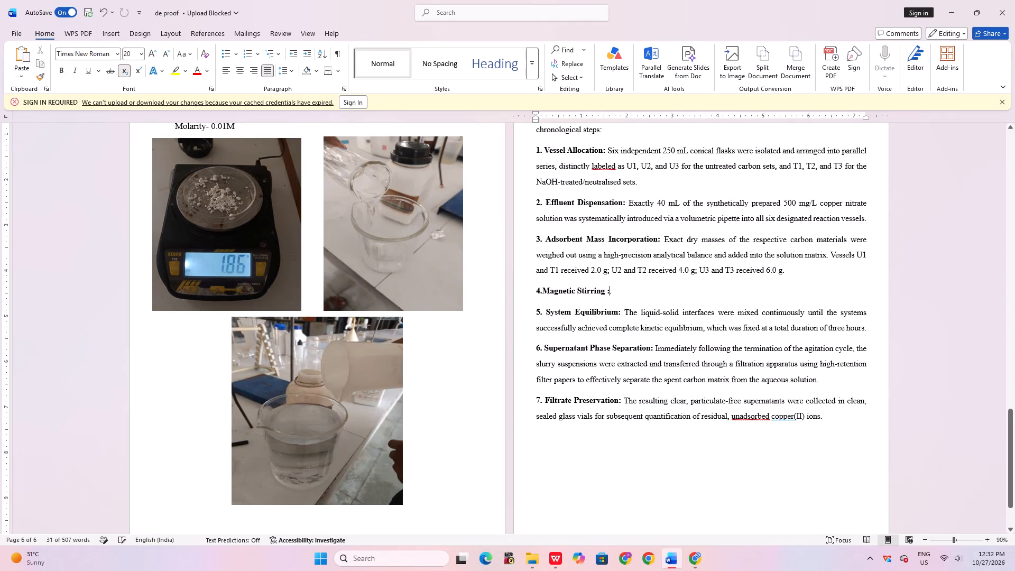
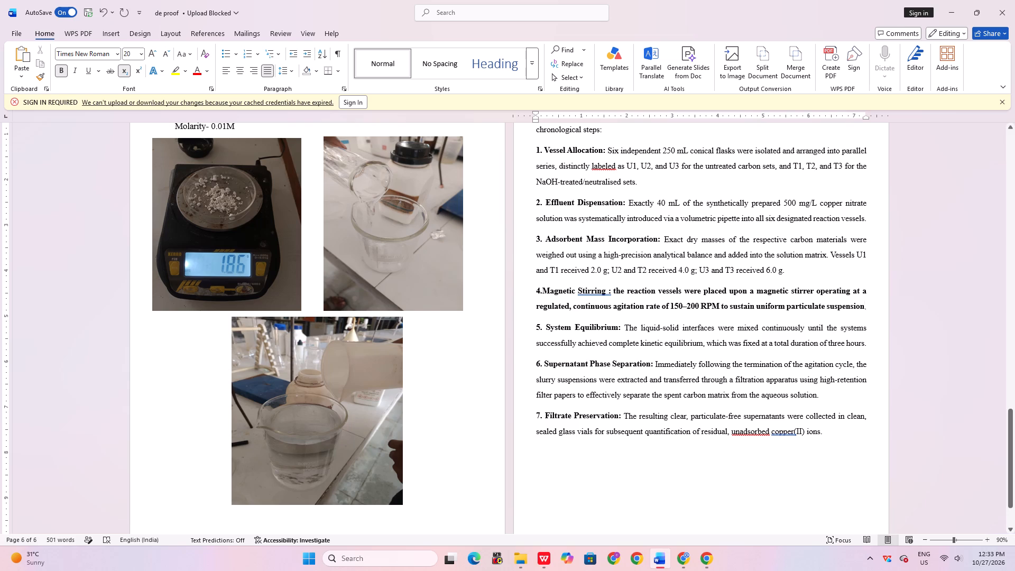
Delete the lowercase "t" that begins "the reaction vessels" after the Magnetic Stirring heading in step 4.
left_click(614, 292)
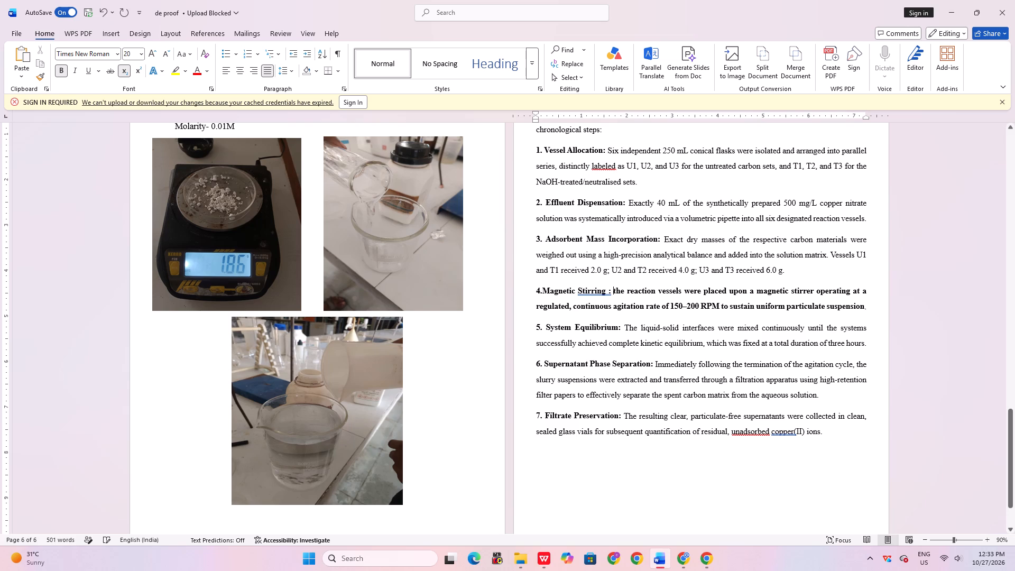
left_click(616, 291)
key("BackSpace")
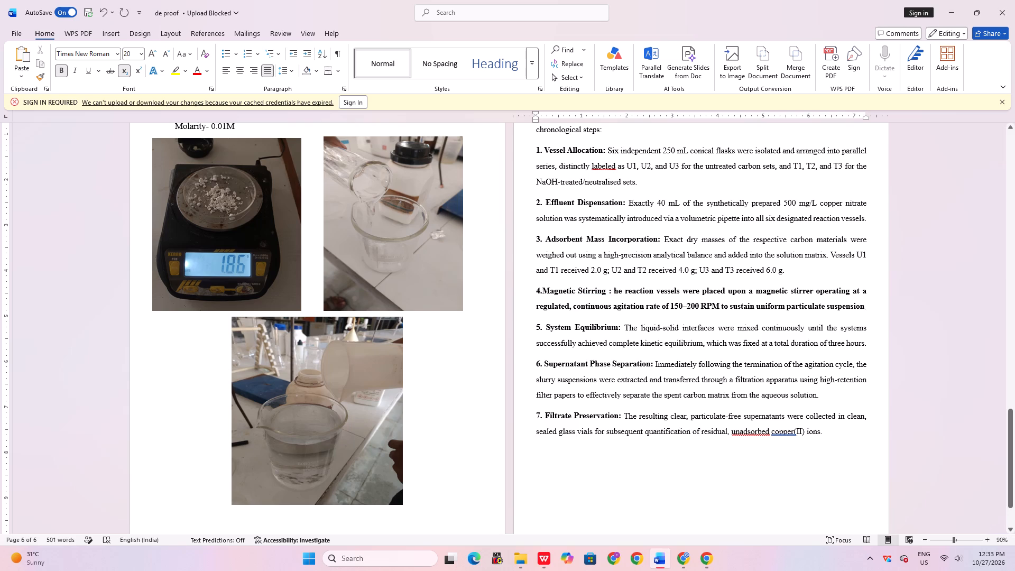
Restore the opening "The" of the step 4 Magnetic Stirring description and remove the bold from that description.
key("shift+t")
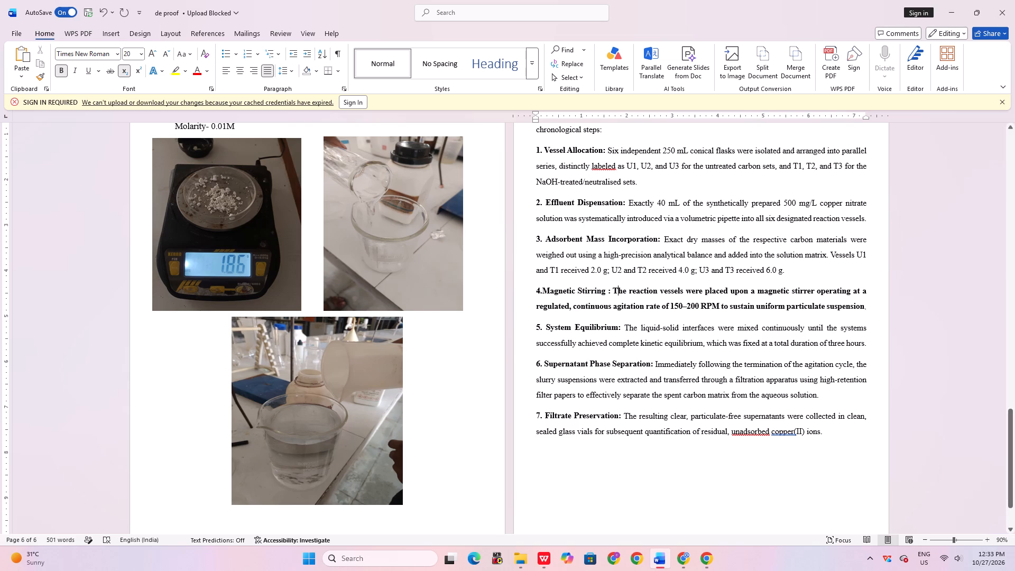
left_click(613, 290)
left_click_drag(617, 292, 616, 293)
left_click_drag(616, 293, 837, 299)
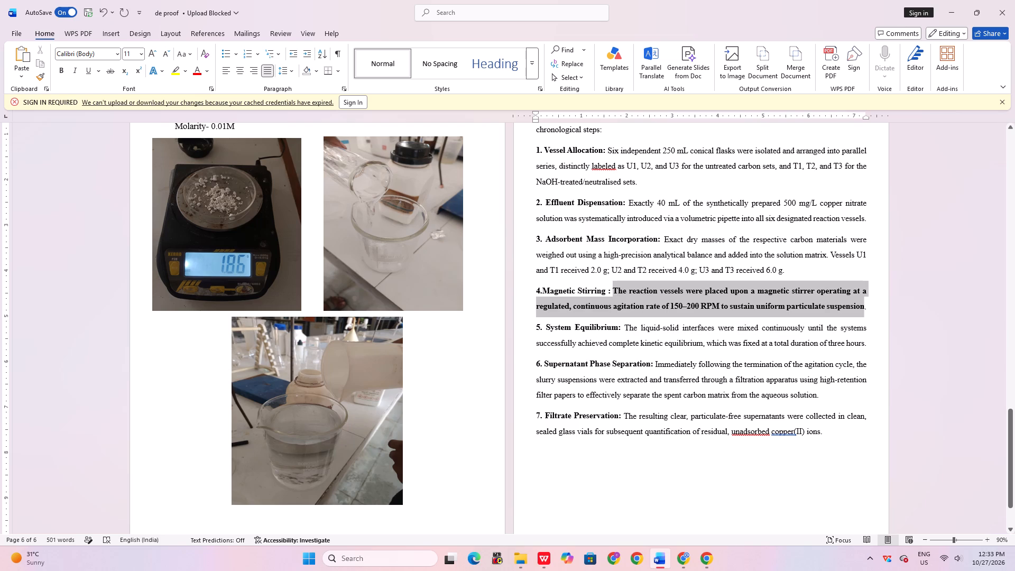
left_click_drag(837, 299, 874, 301)
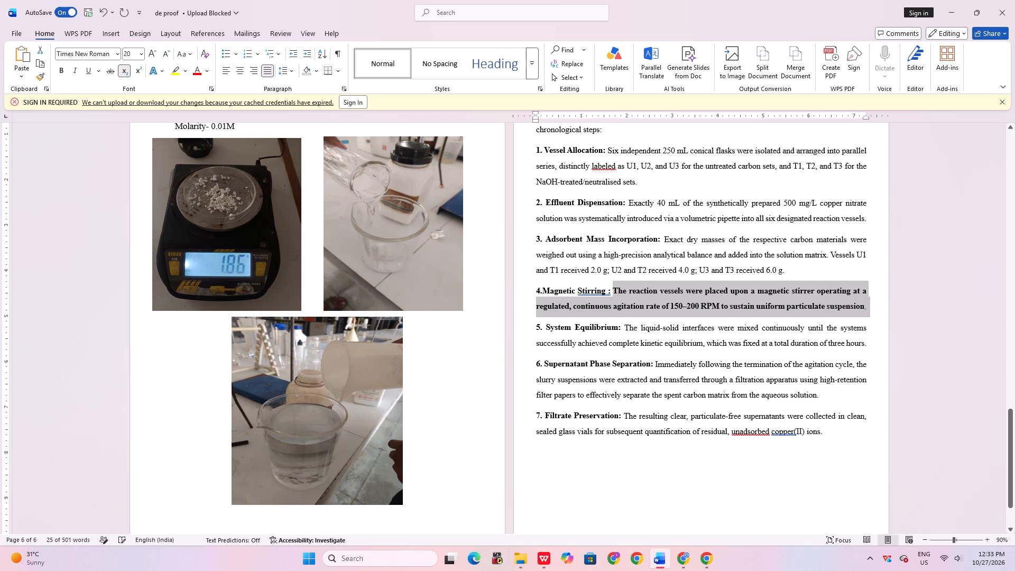
left_click(63, 75)
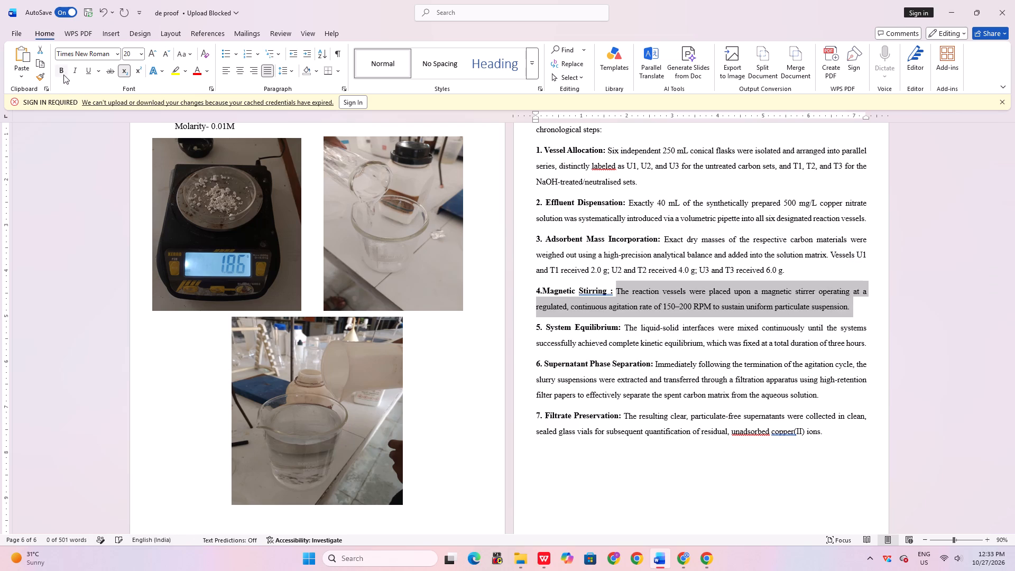
left_click(63, 75)
left_click(63, 75)
left_click(625, 411)
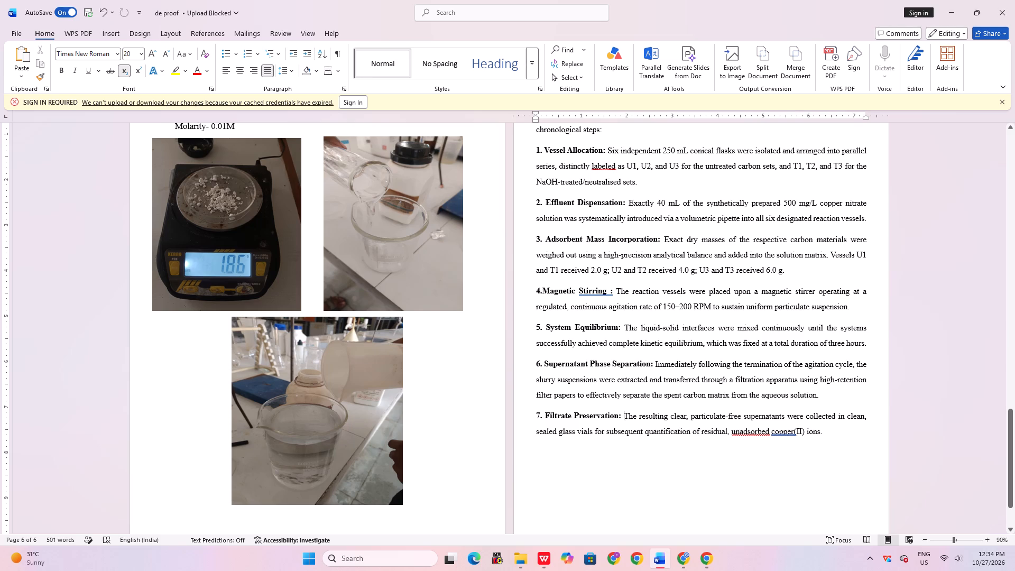
Review the pasted workflow, and check how its section is titled in the source Copper_Adsorption_Review document in WPS Office.
scroll(805, 413, "down", 2)
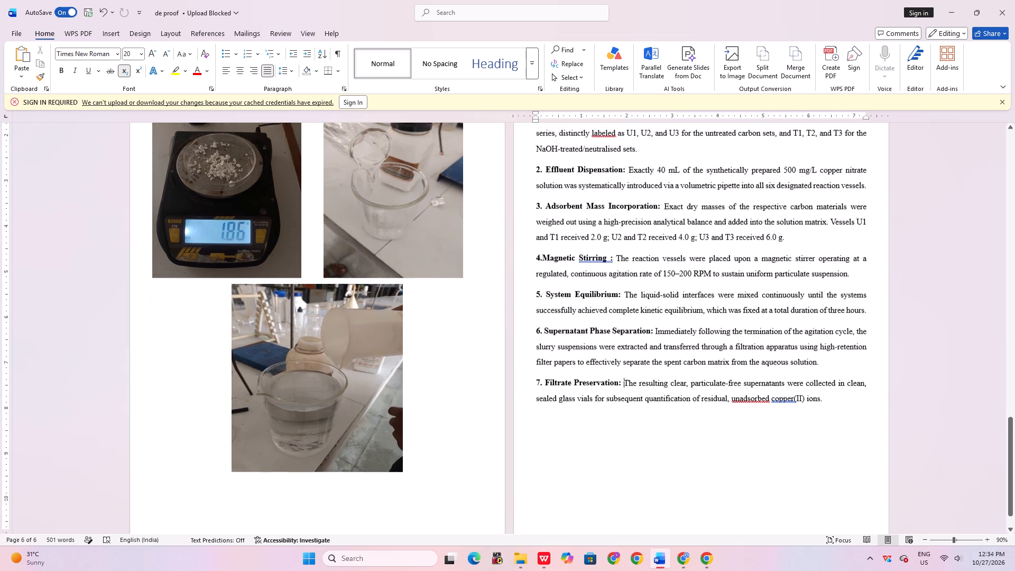
scroll(805, 413, "down", 3)
scroll(805, 413, "up", 10)
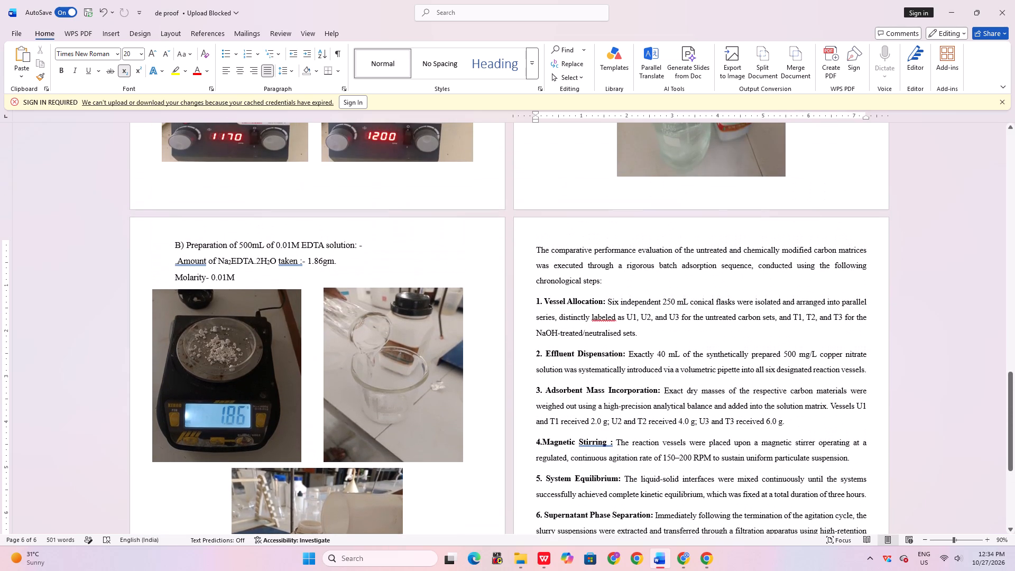
scroll(771, 432, "up", 1)
scroll(771, 432, "down", 1)
scroll(771, 432, "up", 1)
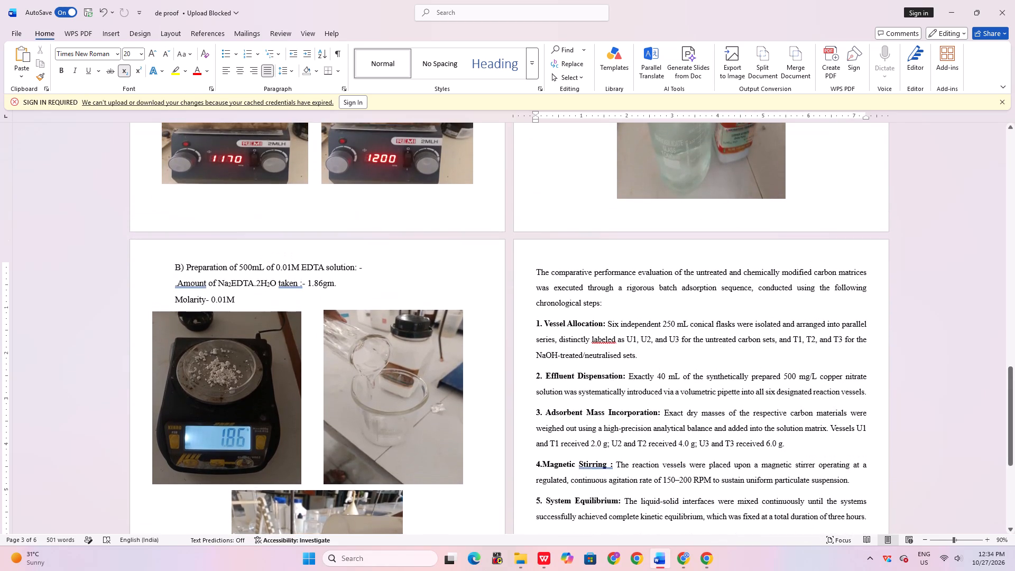
scroll(746, 431, "down", 4)
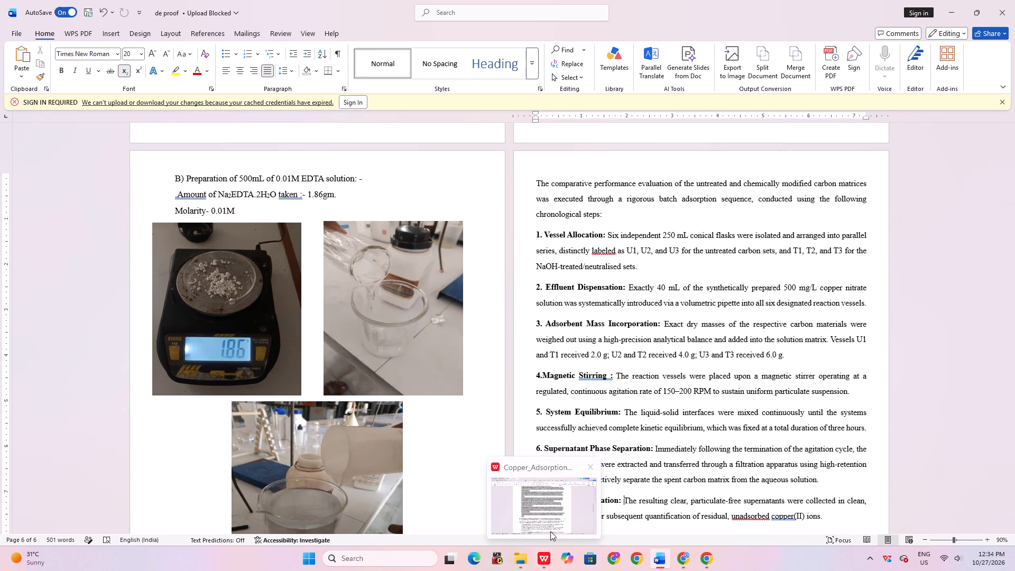
left_click(554, 514)
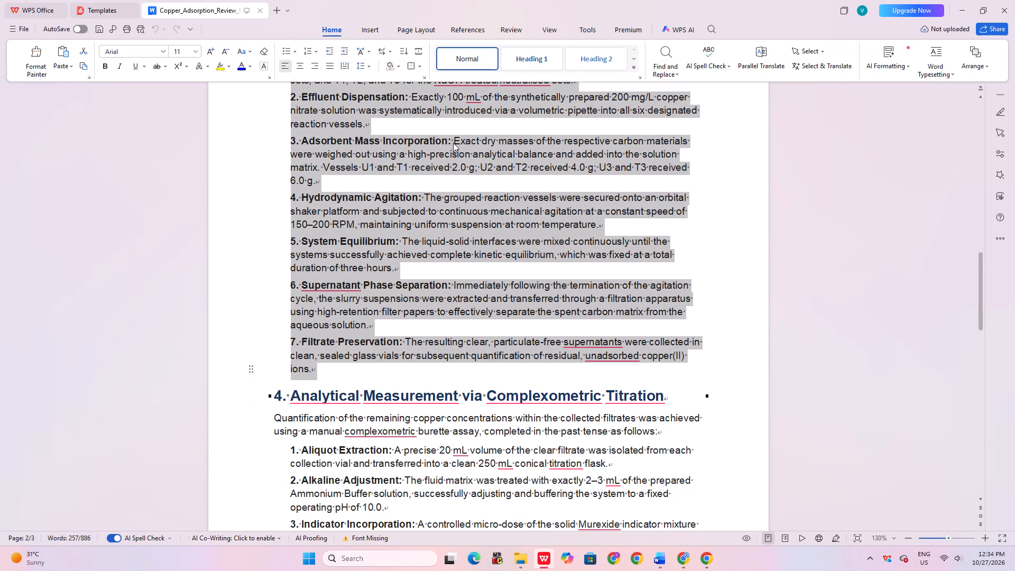
scroll(453, 141, "up", 8)
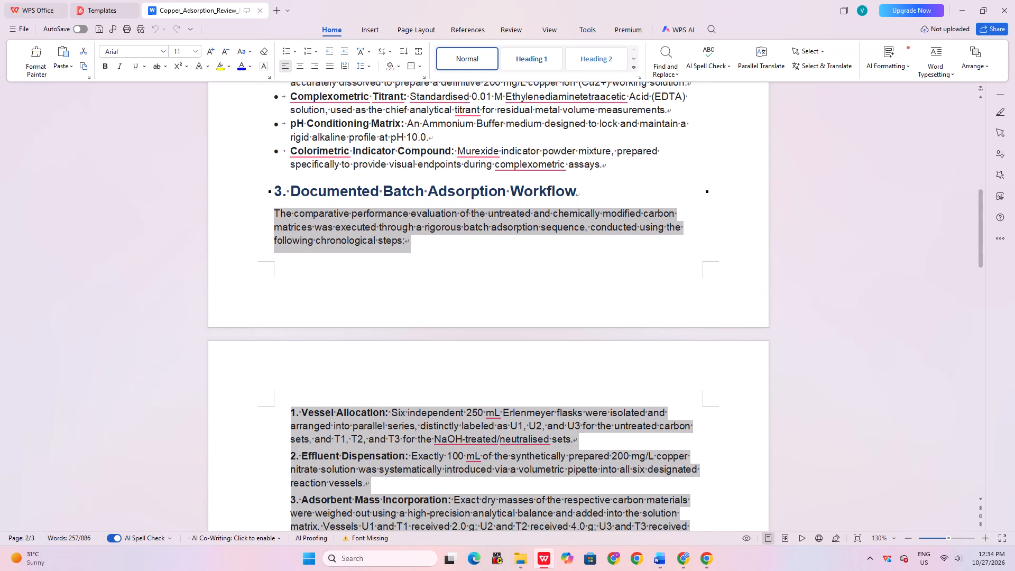
scroll(509, 319, "down", 2)
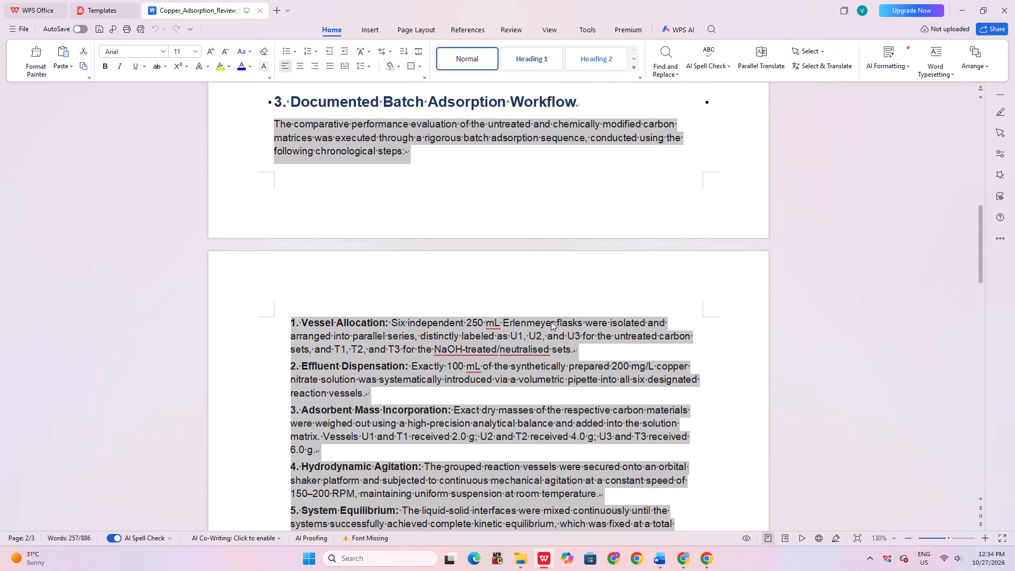
Back in Word, add the heading "Batch Adsorption Workflow" on its own line above the paragraph introducing the comparative performance evaluation.
left_click(661, 561)
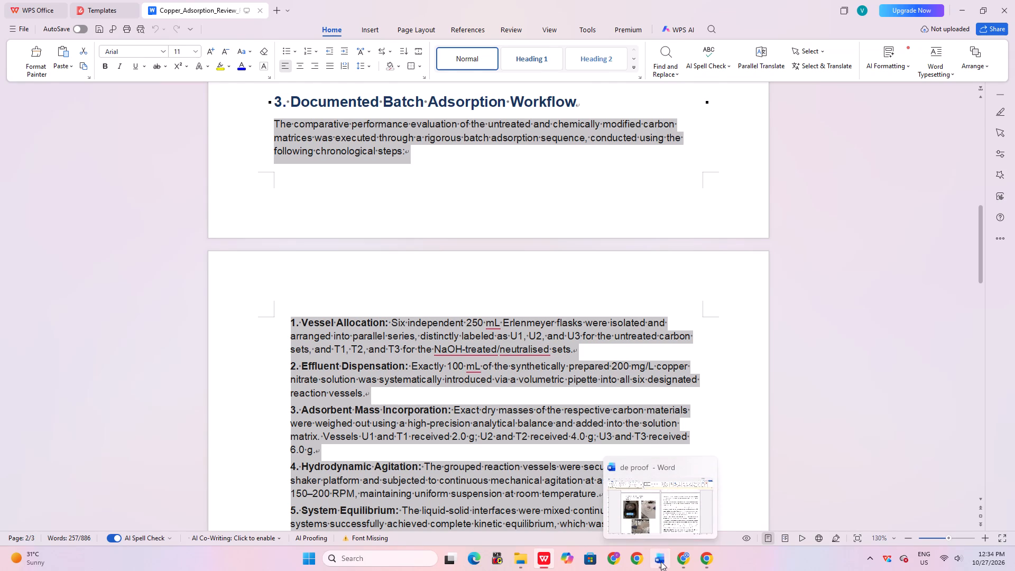
left_click(532, 181)
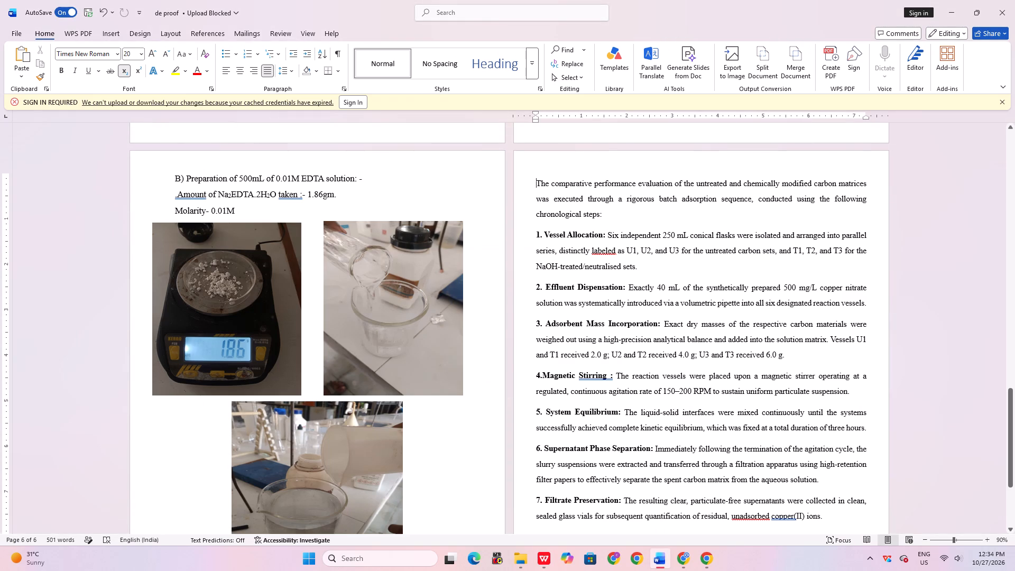
key("shift+b")
key("a")
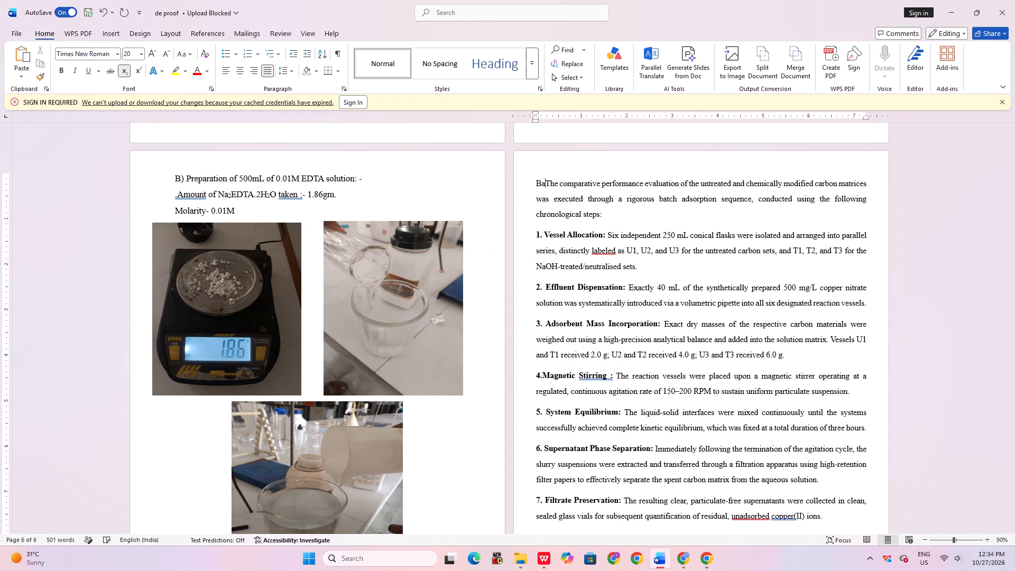
type("tch")
key("space")
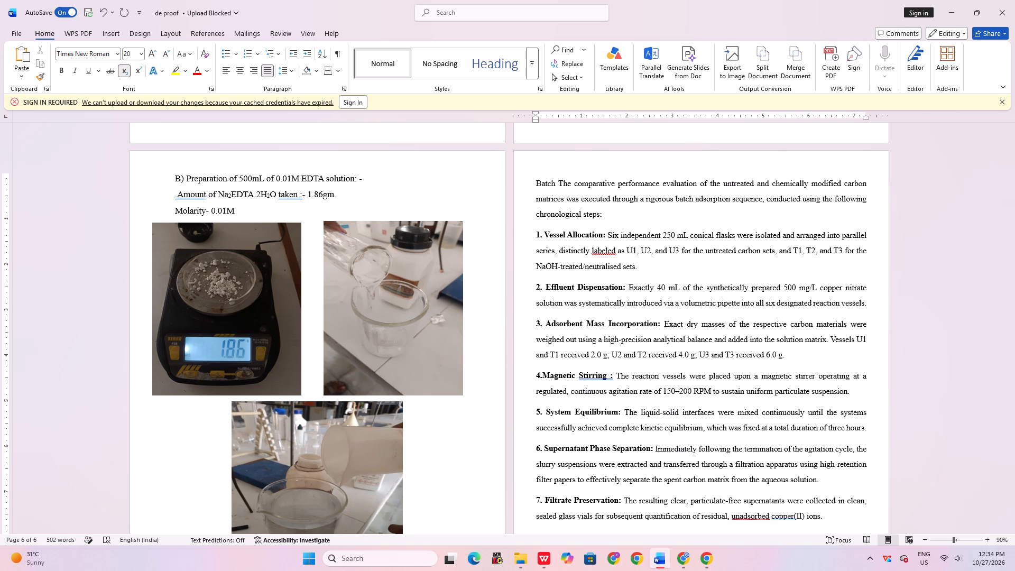
type("AD")
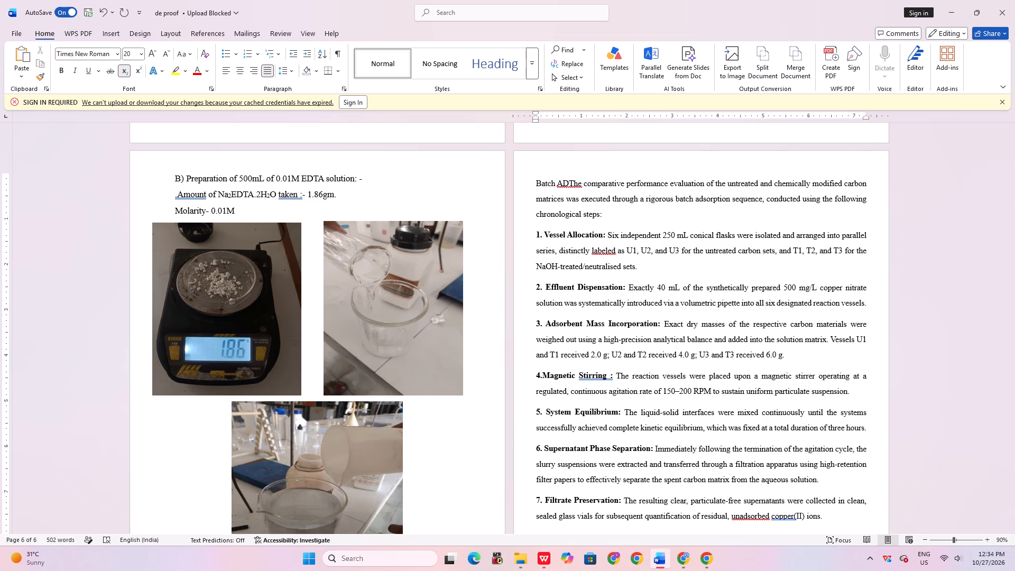
key("BackSpace")
key("BackSpace")
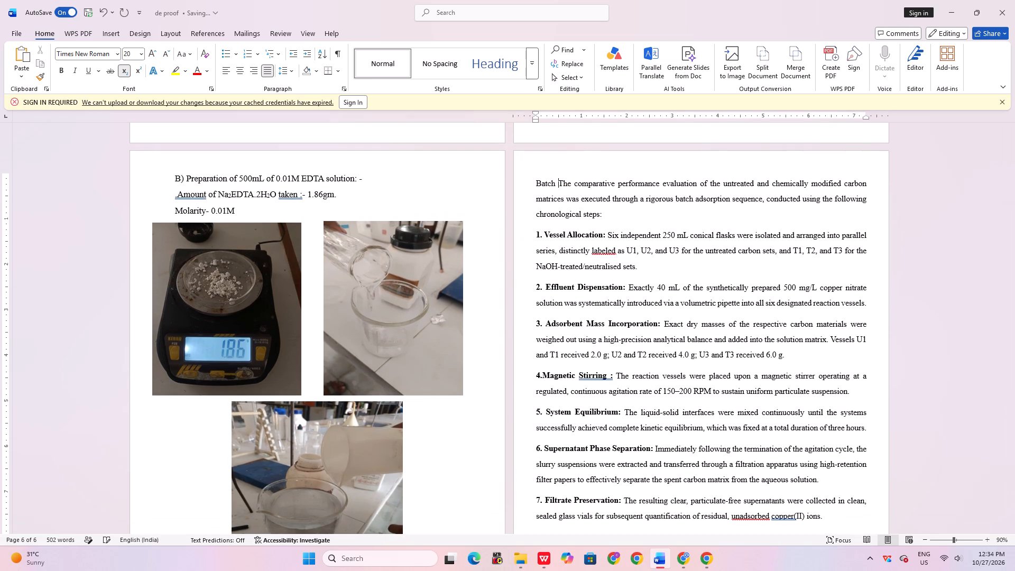
type("Ad")
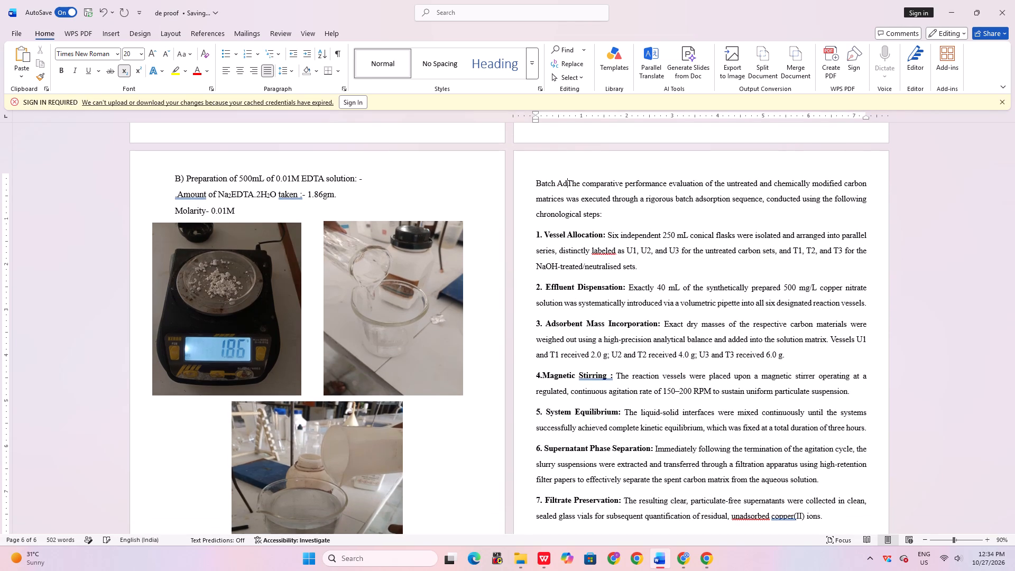
type("ros")
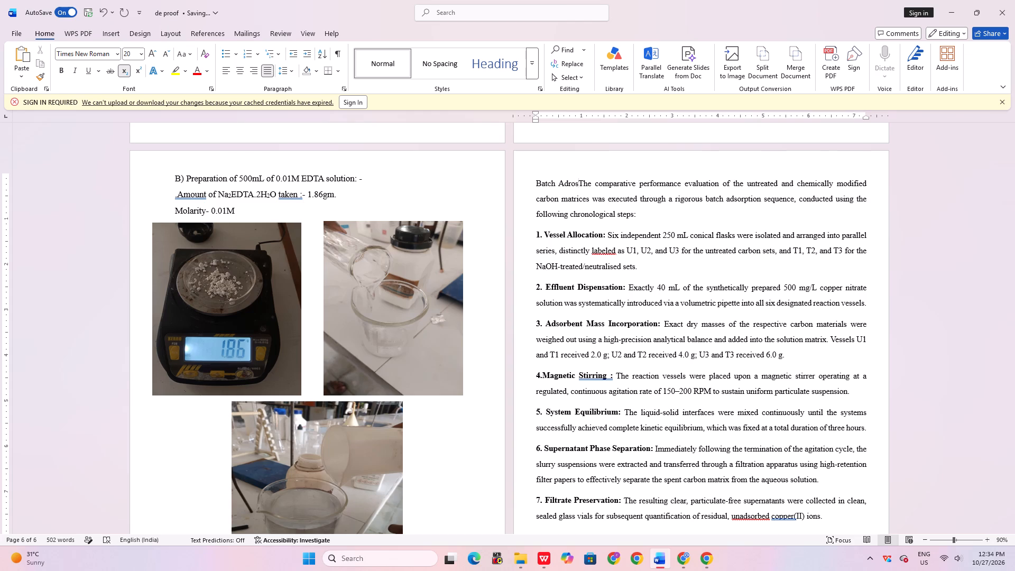
key("p")
type("tio")
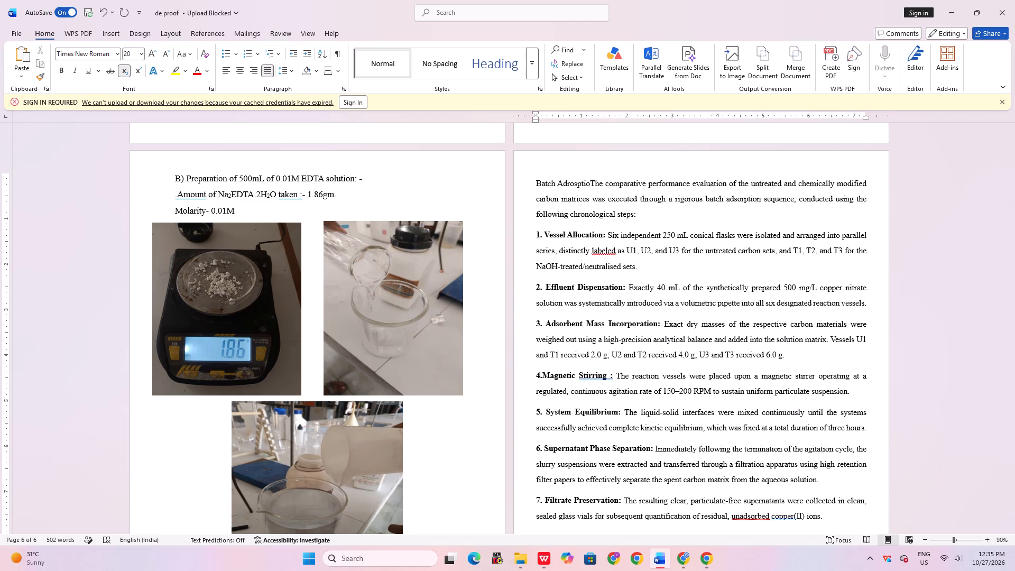
key("n")
key("space")
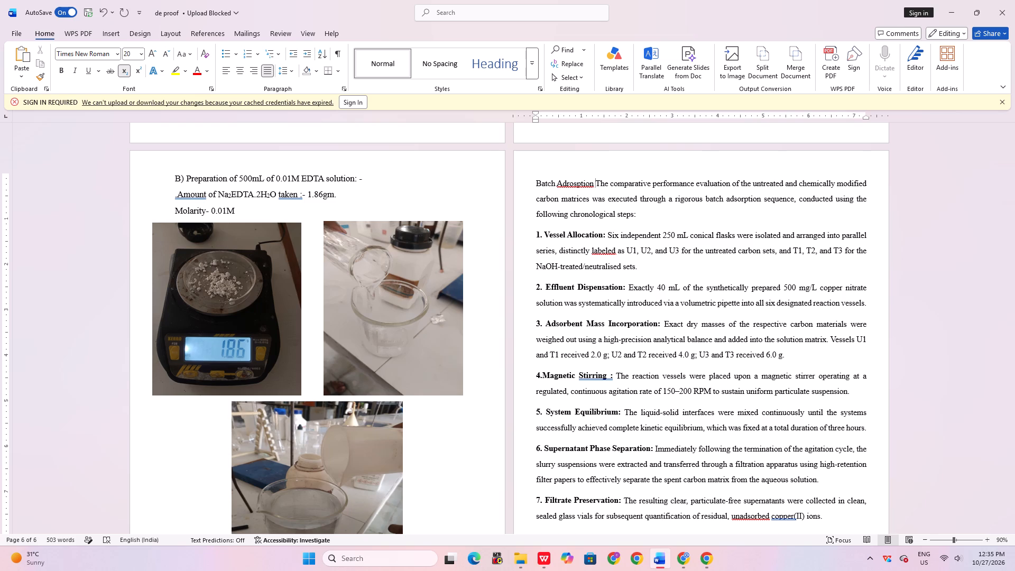
left_click(577, 185)
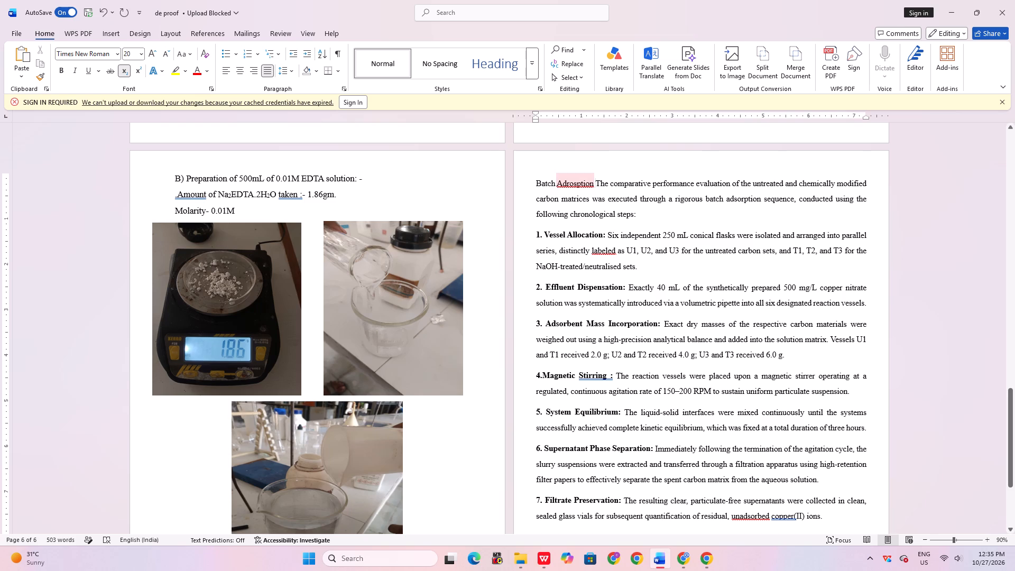
left_click(561, 214)
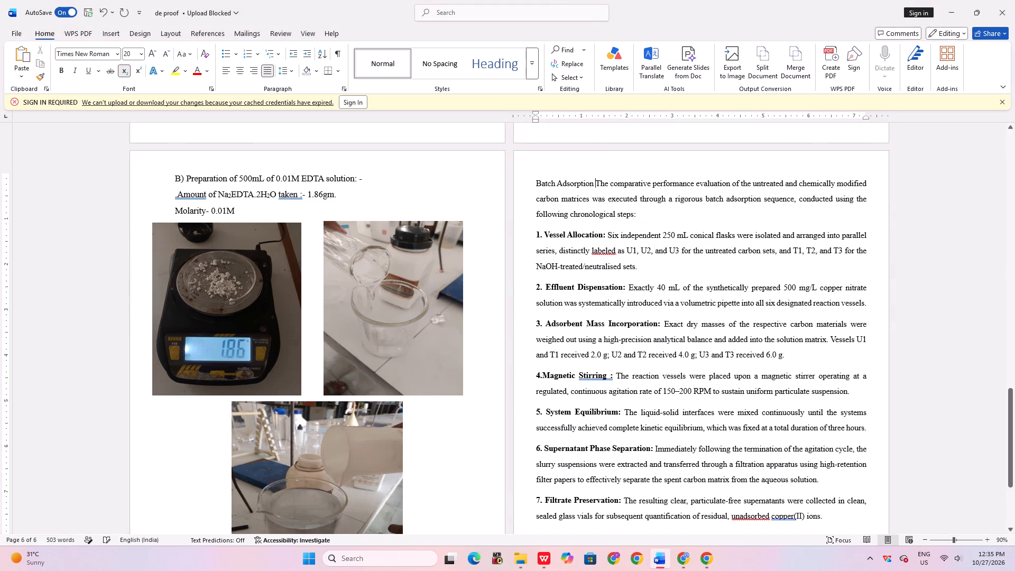
type("Work")
key("space")
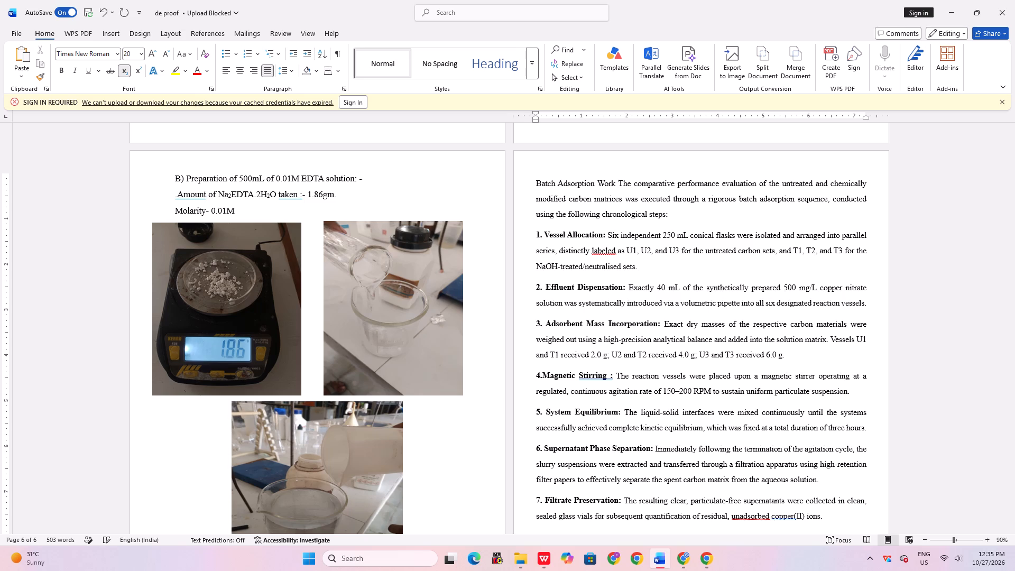
key("BackSpace")
type("flow")
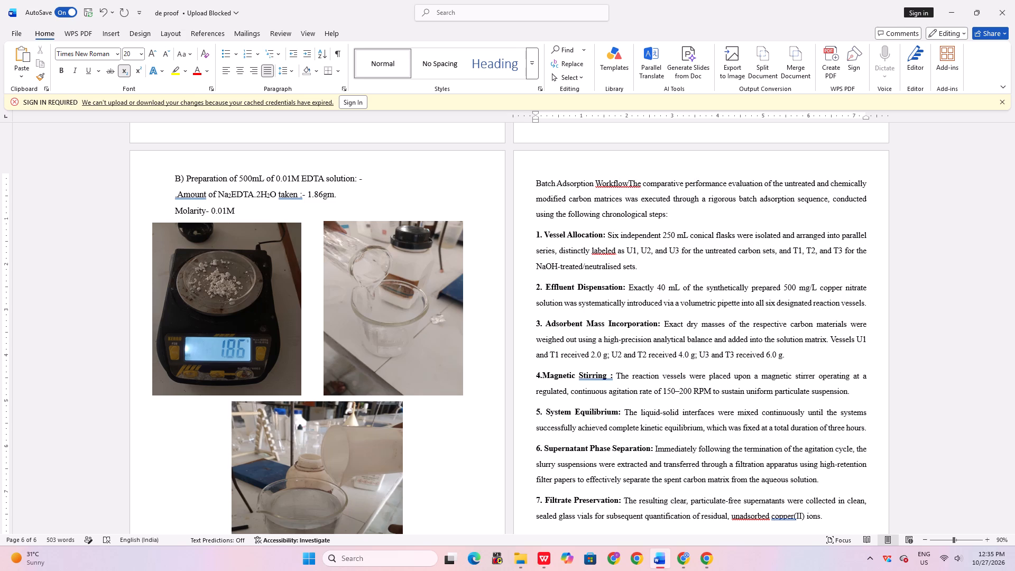
key("Return")
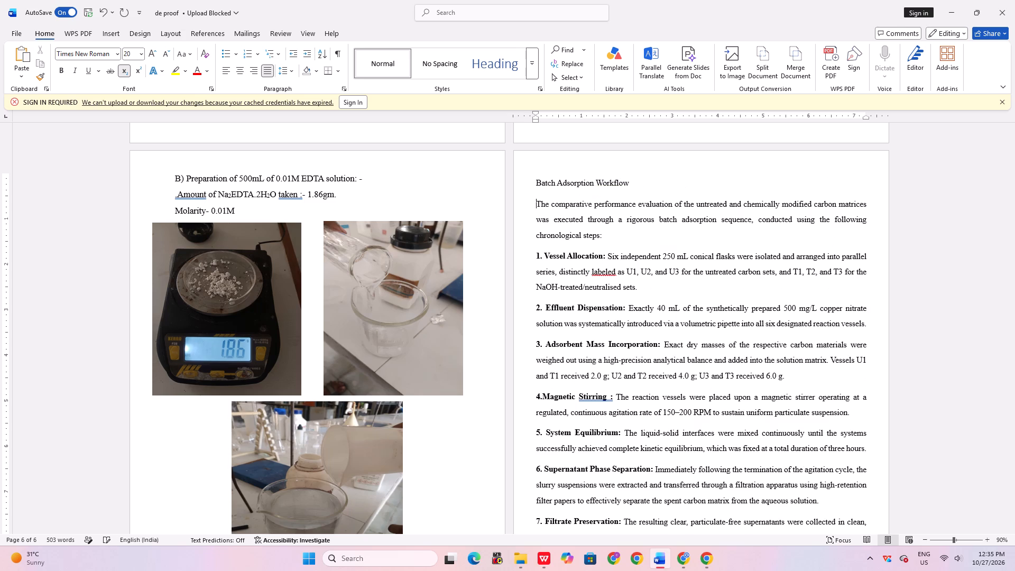
Prefix the "Batch Adsorption Workflow" heading with the section label "C)".
left_click(532, 181)
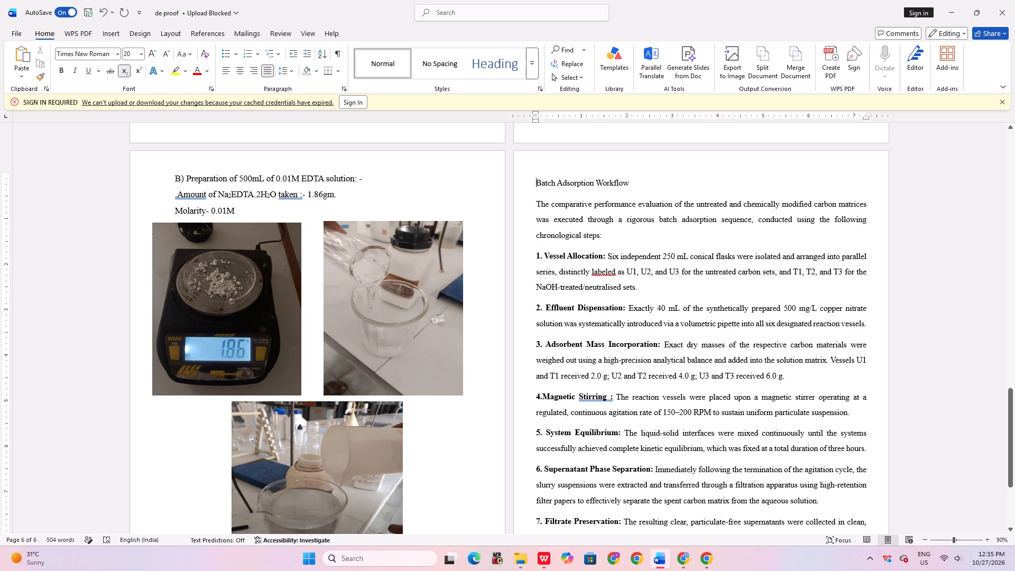
key("shift+c")
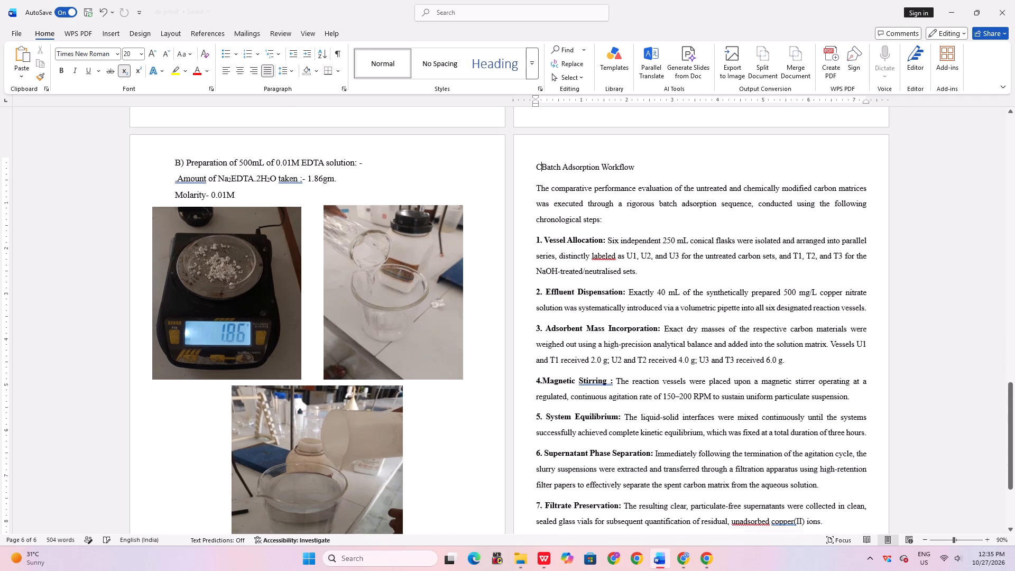
key("shift+parenright")
key("space")
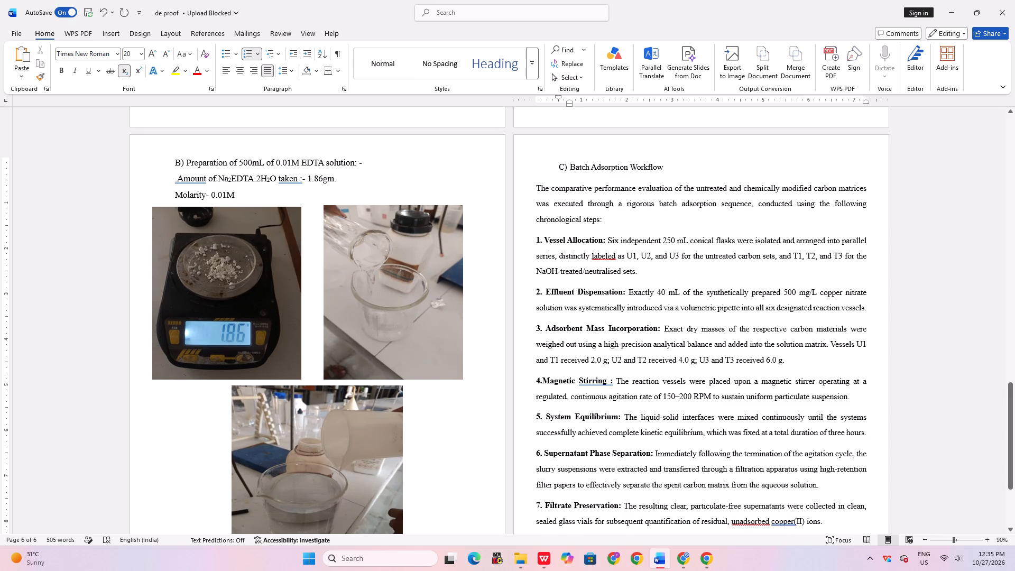
Adjust the indent of the "C) Batch Adsorption Workflow" heading by moving its hanging indent back to about the text margin.
scroll(536, 198, "down", 1)
scroll(536, 198, "up", 2)
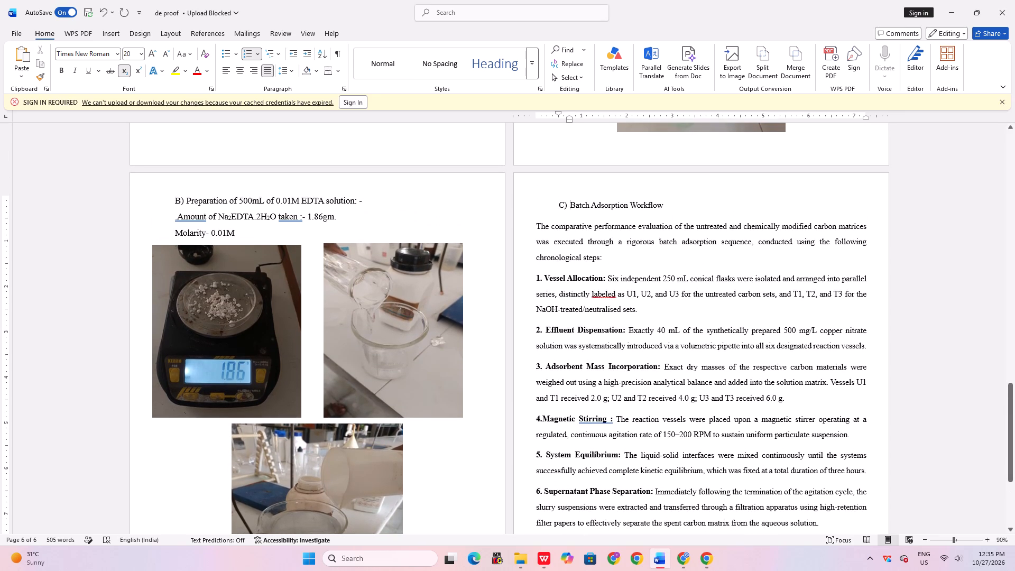
left_click(551, 203)
left_click(553, 204)
left_click(557, 205)
left_click_drag(569, 117, 545, 125)
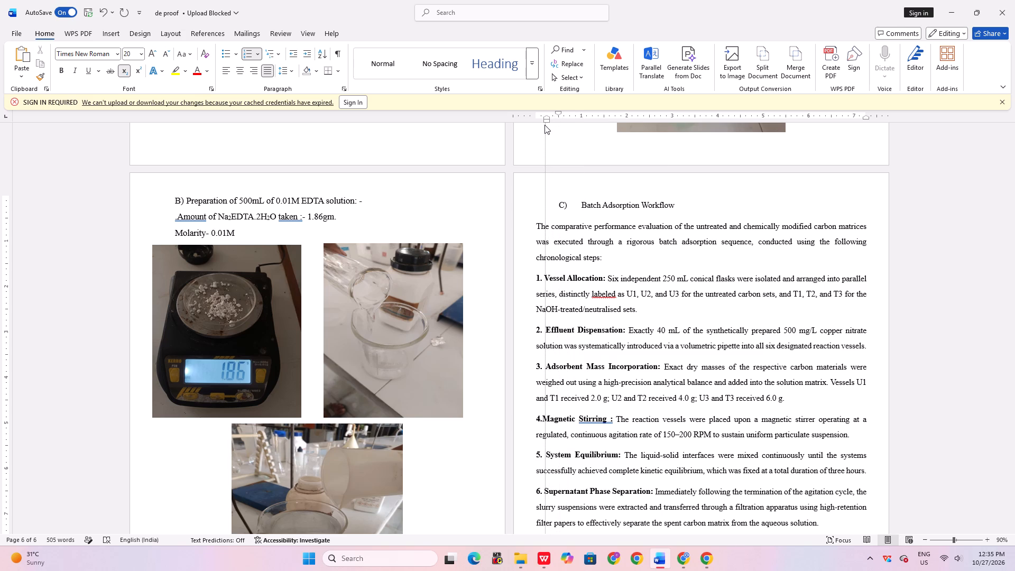
left_click_drag(545, 125, 538, 128)
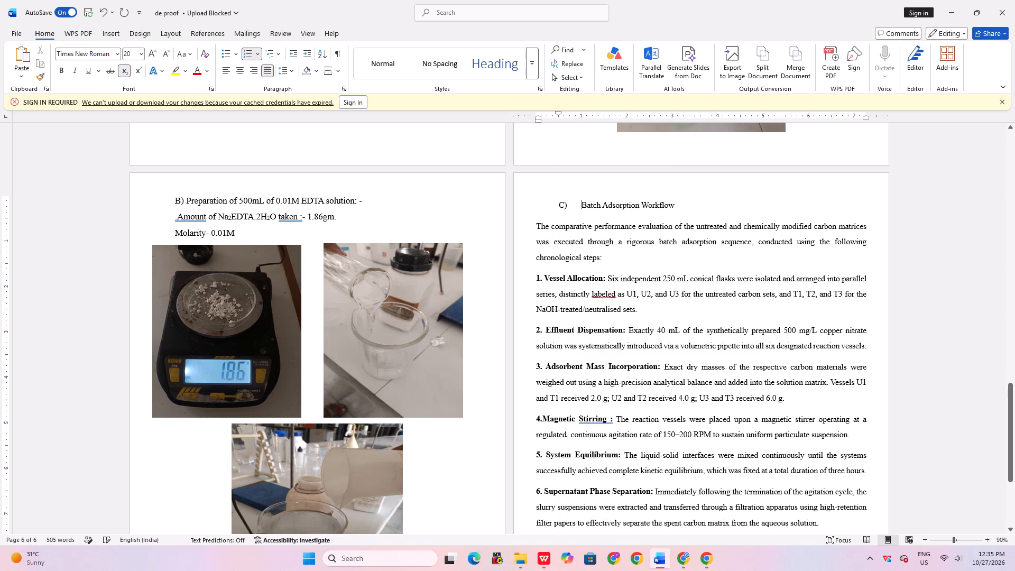
Place the text cursor at the end of the workflow's last item, "7. Filtrate Preservation", after "copper(II) ions.".
left_click(548, 210)
scroll(617, 374, "down", 5)
scroll(617, 374, "up", 5)
scroll(617, 374, "down", 5)
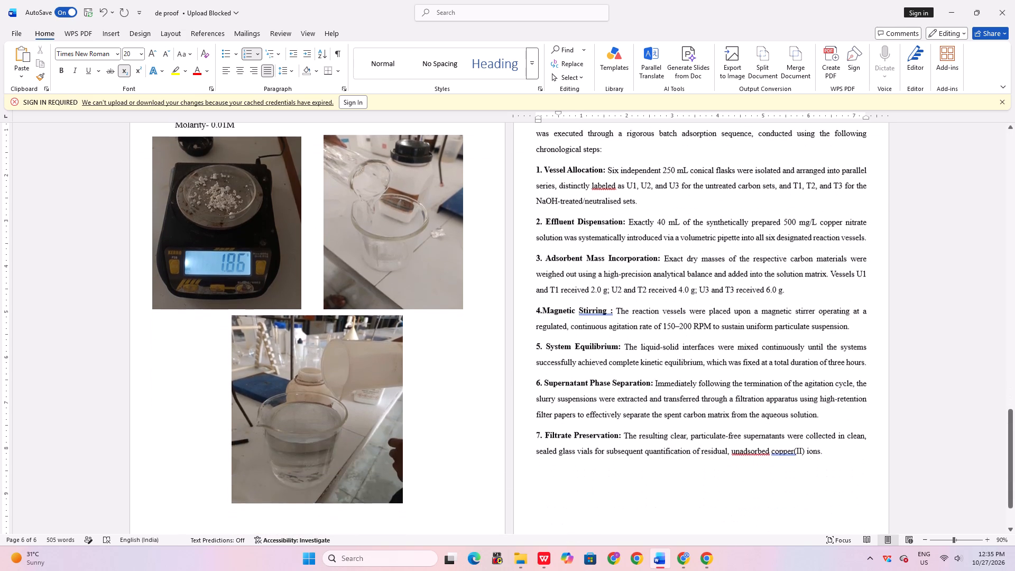
scroll(607, 381, "down", 3)
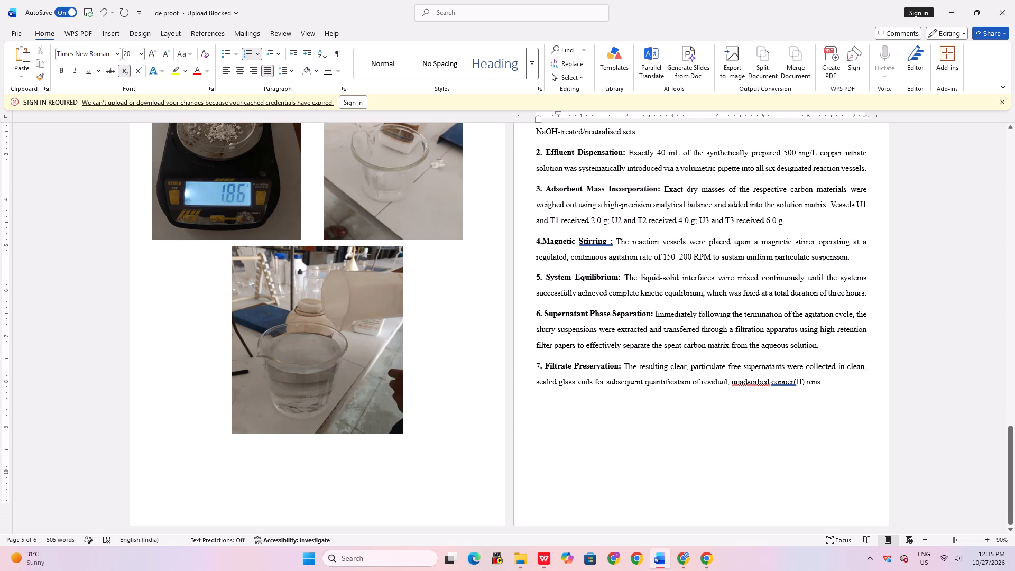
scroll(753, 401, "down", 9)
left_click(828, 383)
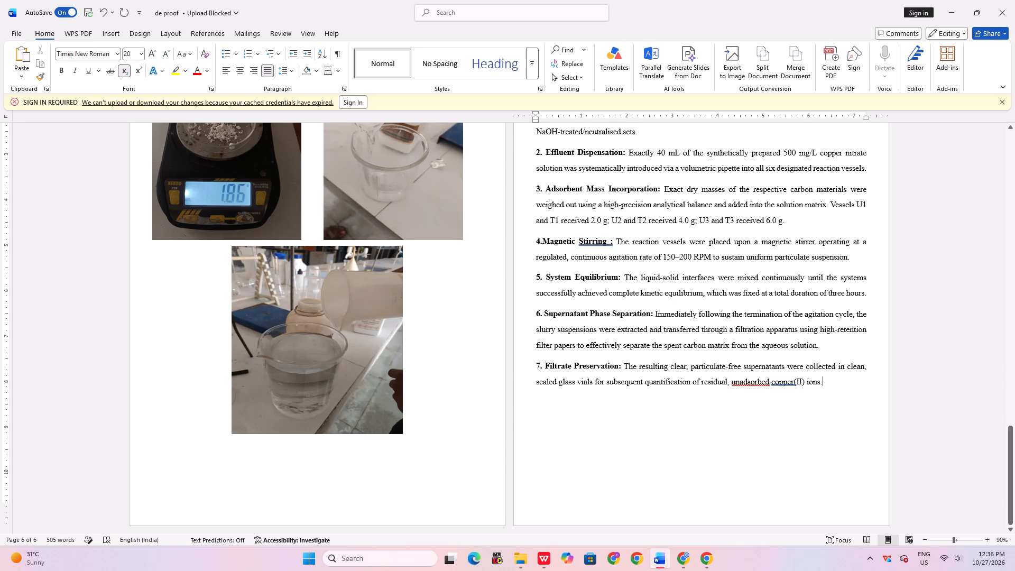
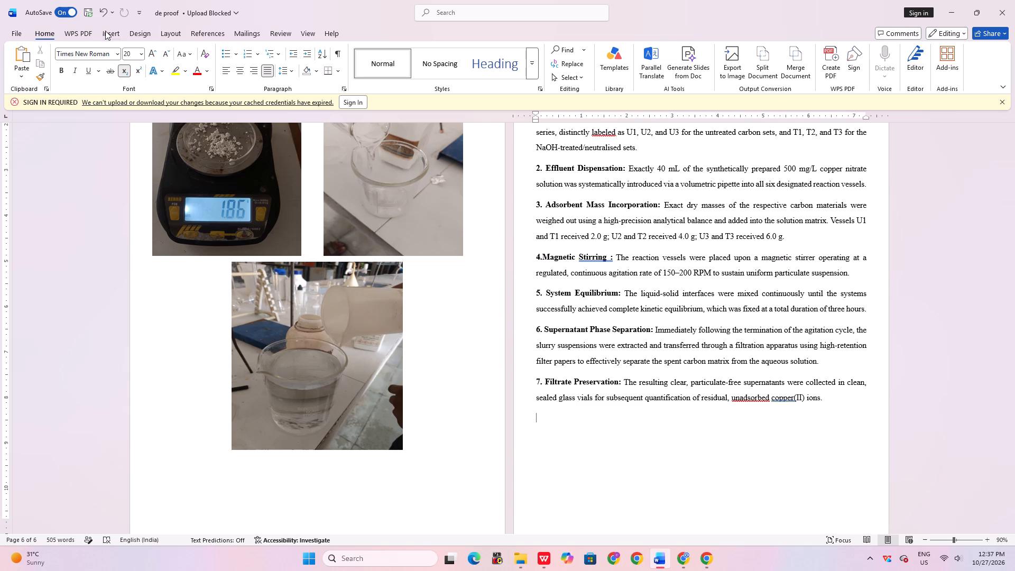
Start inserting a picture from this device below the Filtrate Preservation item, browsing the Downloads folder with larger image thumbnails.
left_click(127, 58)
left_click(125, 104)
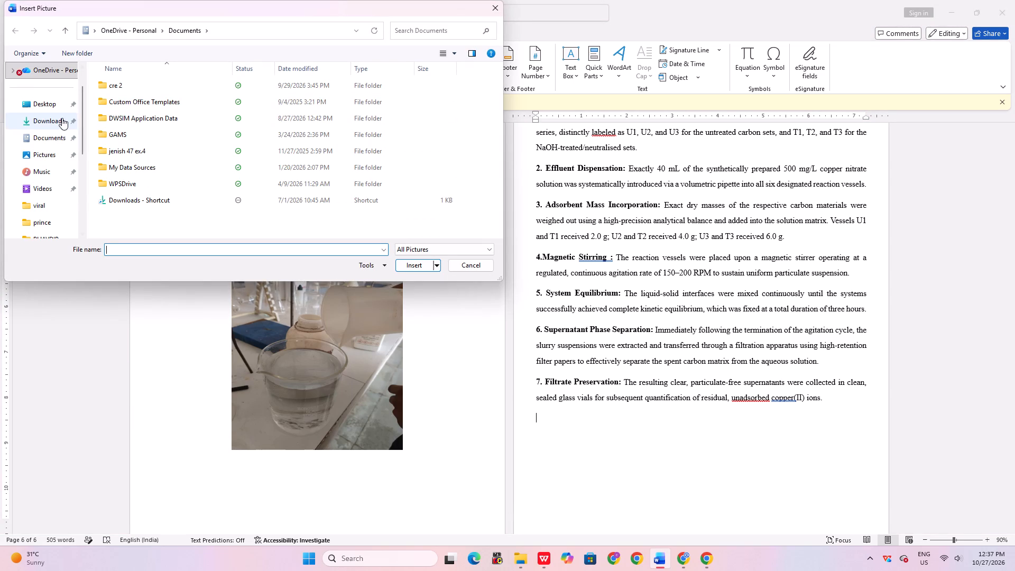
left_click(56, 117)
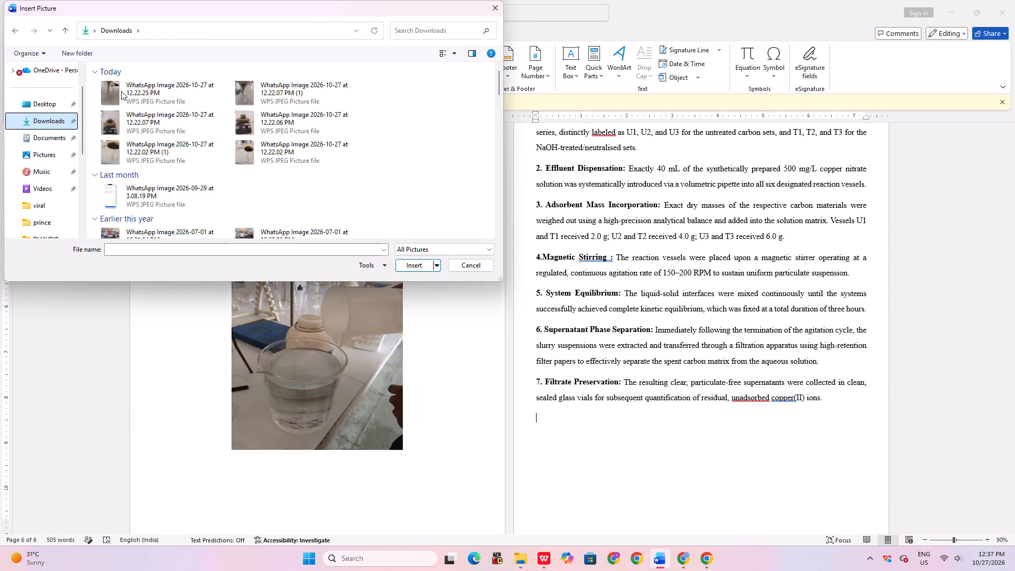
left_click(439, 50)
left_click(438, 51)
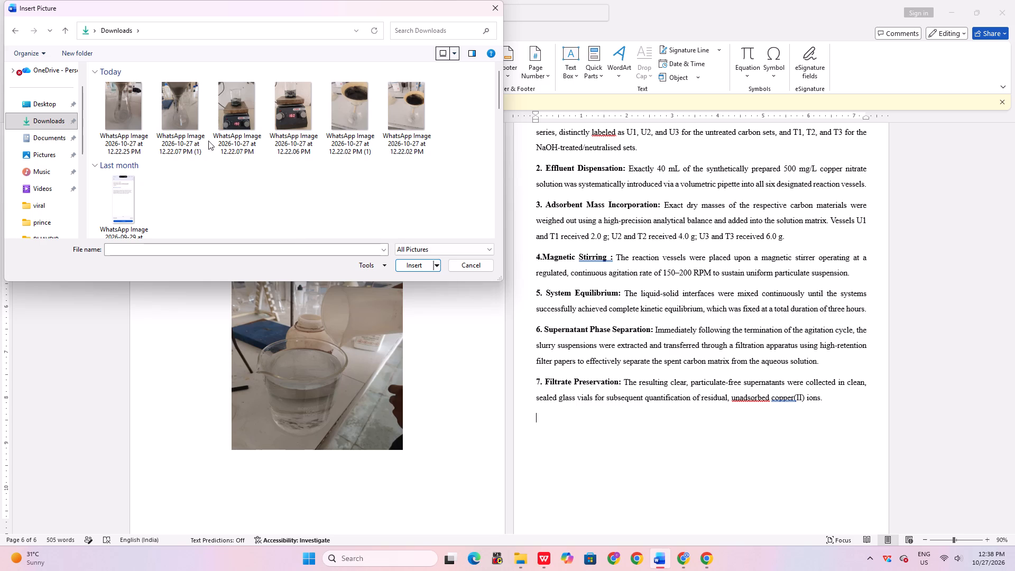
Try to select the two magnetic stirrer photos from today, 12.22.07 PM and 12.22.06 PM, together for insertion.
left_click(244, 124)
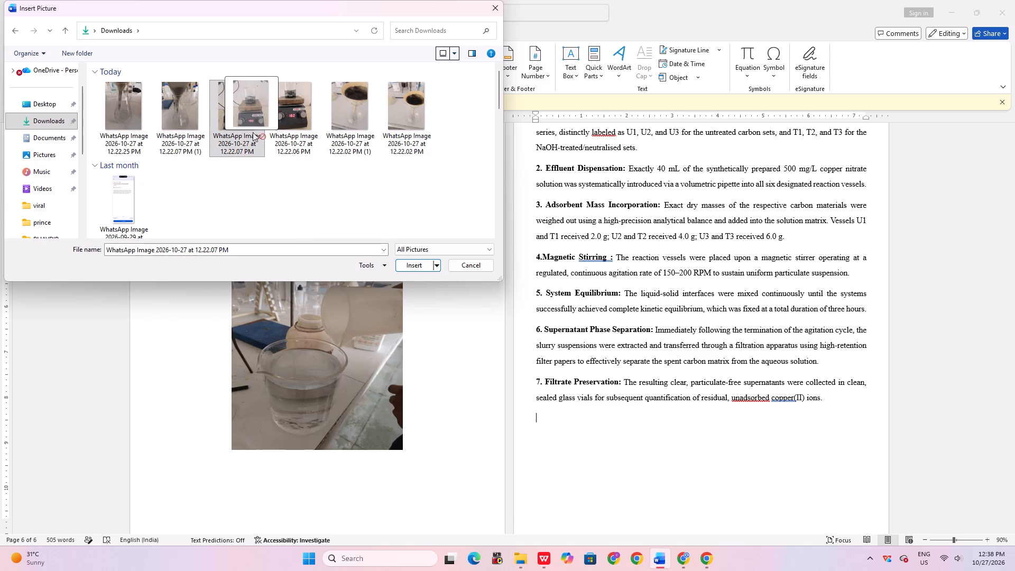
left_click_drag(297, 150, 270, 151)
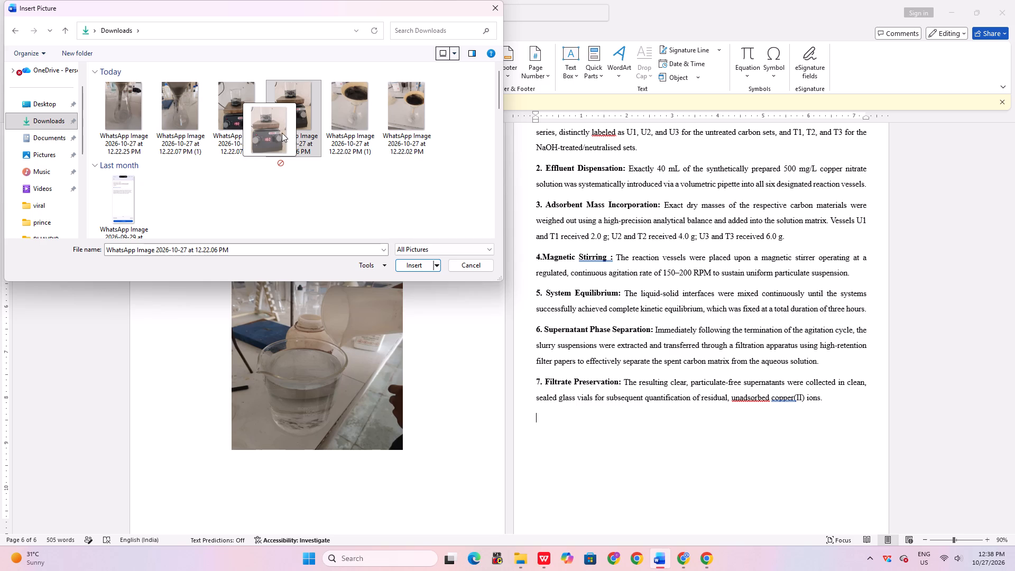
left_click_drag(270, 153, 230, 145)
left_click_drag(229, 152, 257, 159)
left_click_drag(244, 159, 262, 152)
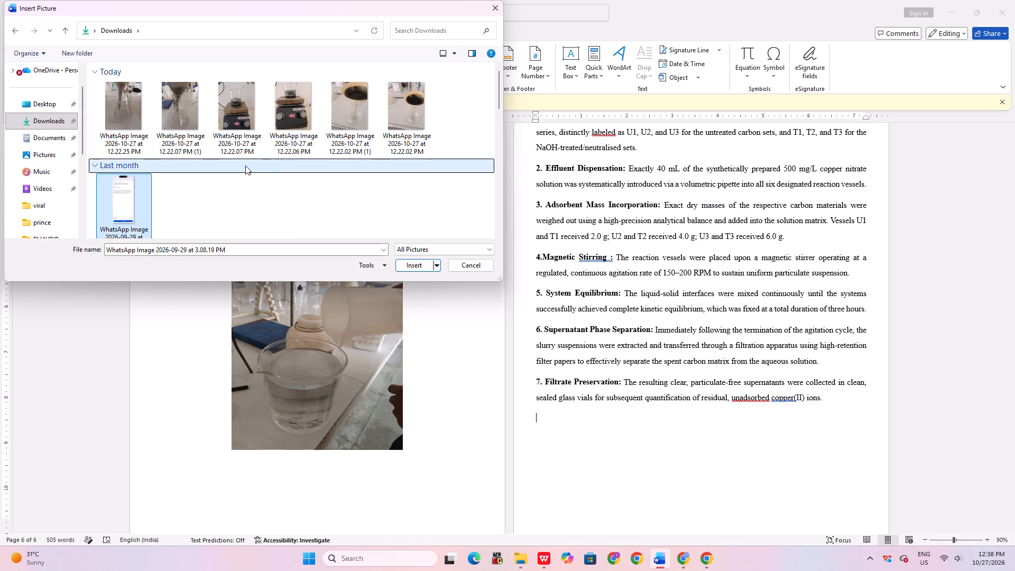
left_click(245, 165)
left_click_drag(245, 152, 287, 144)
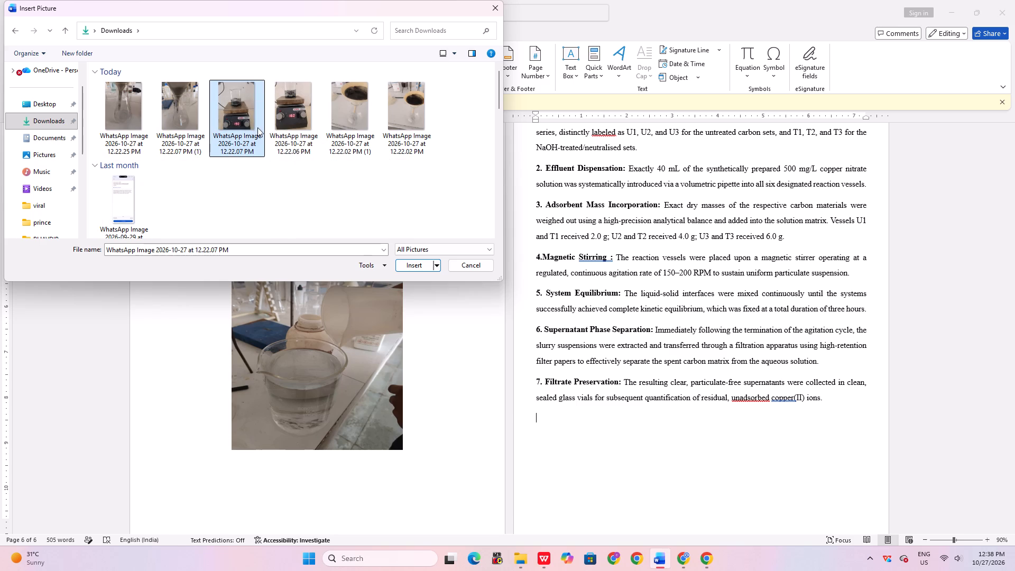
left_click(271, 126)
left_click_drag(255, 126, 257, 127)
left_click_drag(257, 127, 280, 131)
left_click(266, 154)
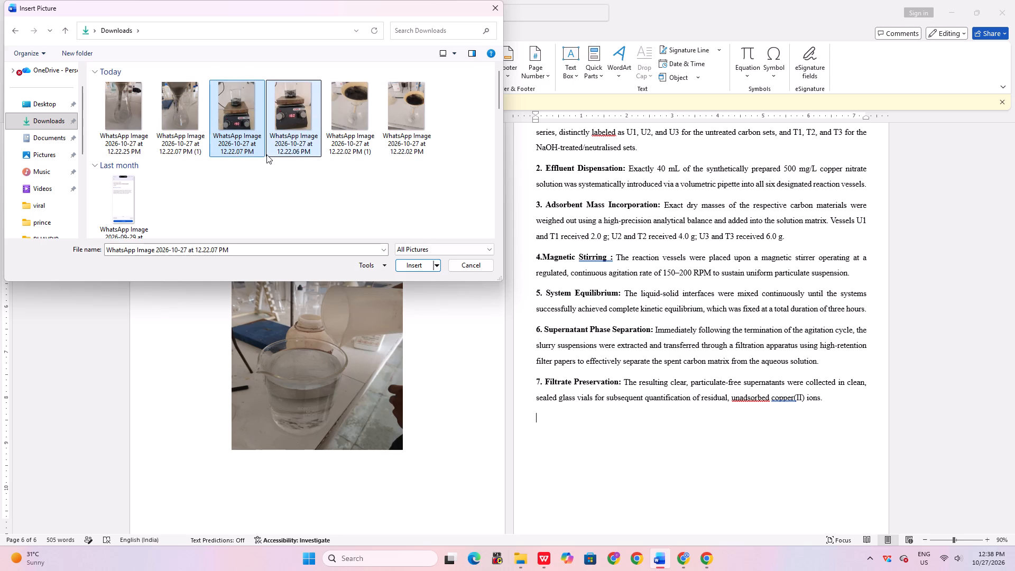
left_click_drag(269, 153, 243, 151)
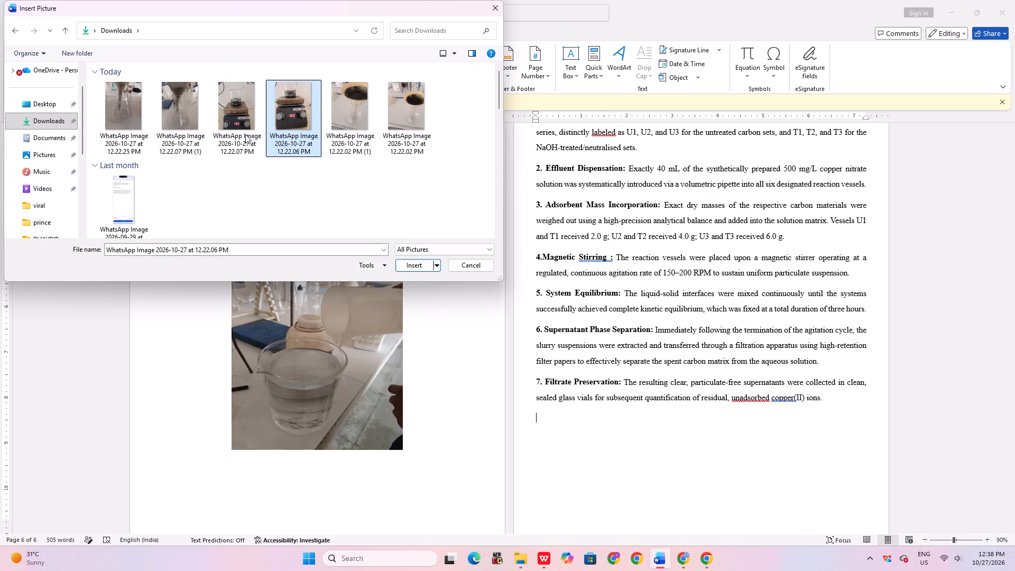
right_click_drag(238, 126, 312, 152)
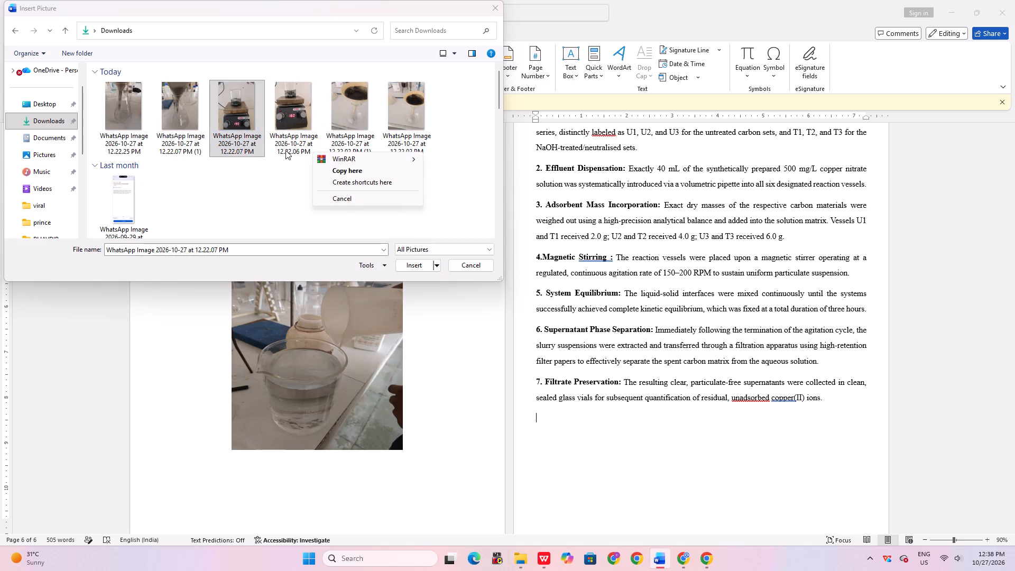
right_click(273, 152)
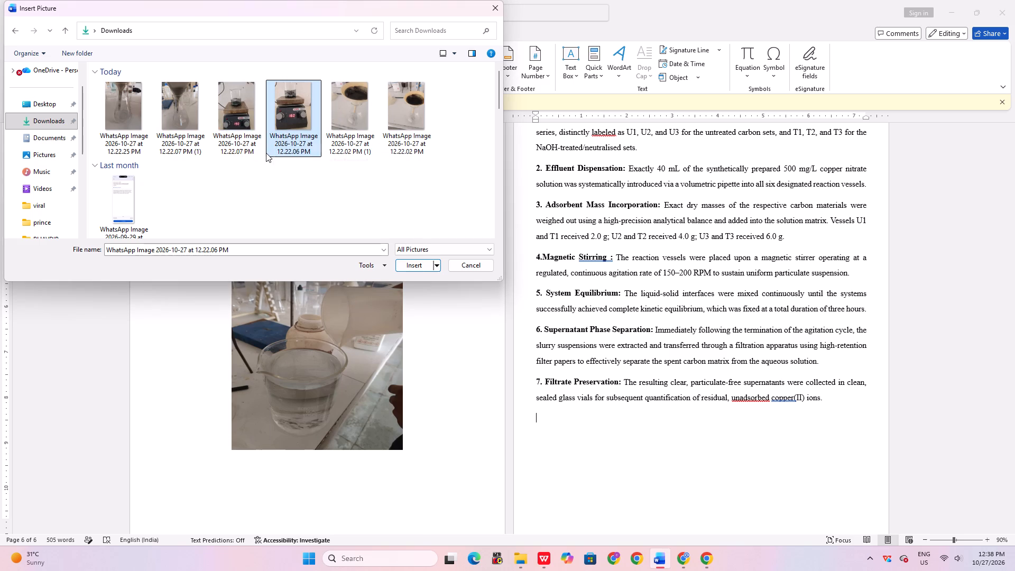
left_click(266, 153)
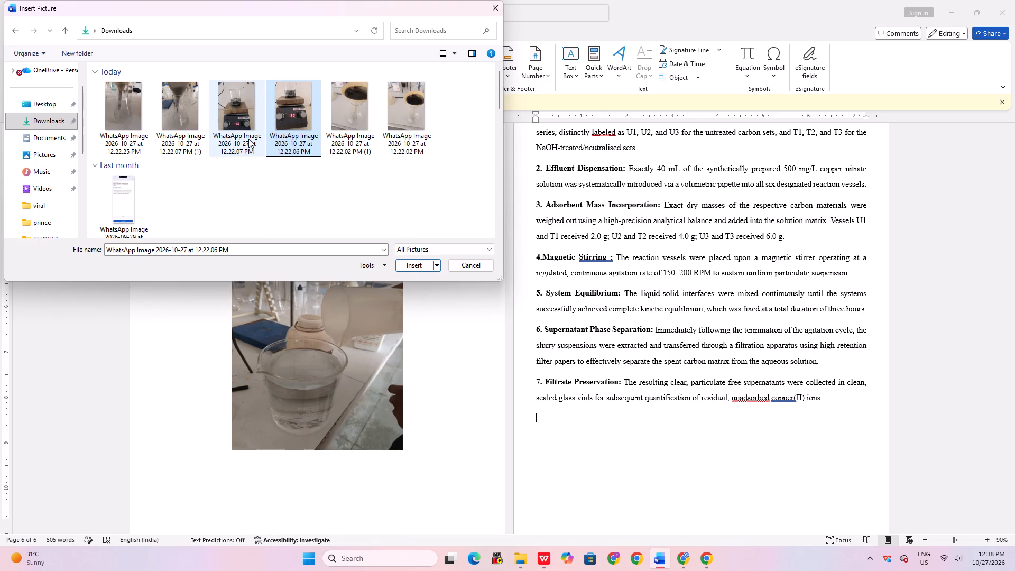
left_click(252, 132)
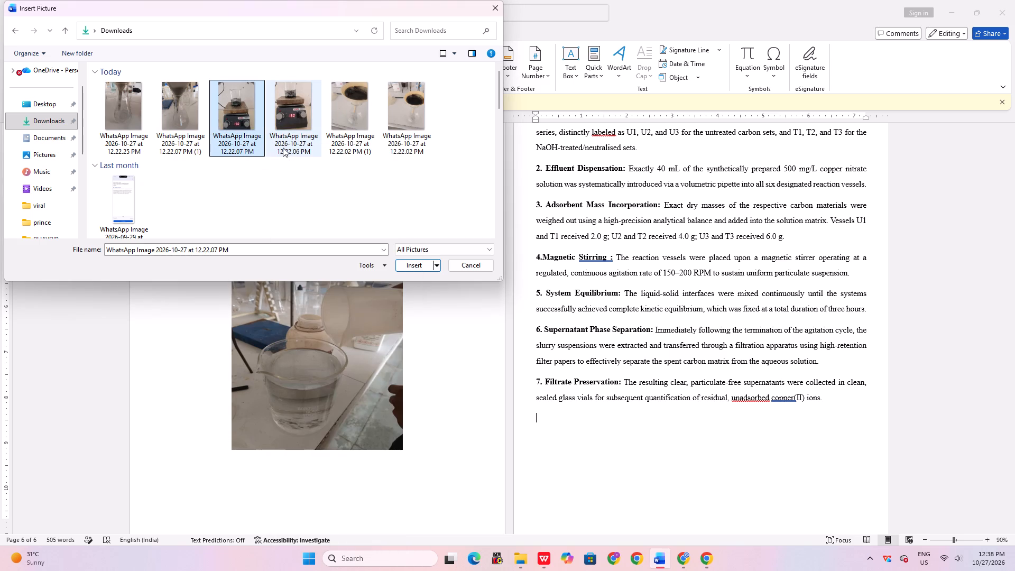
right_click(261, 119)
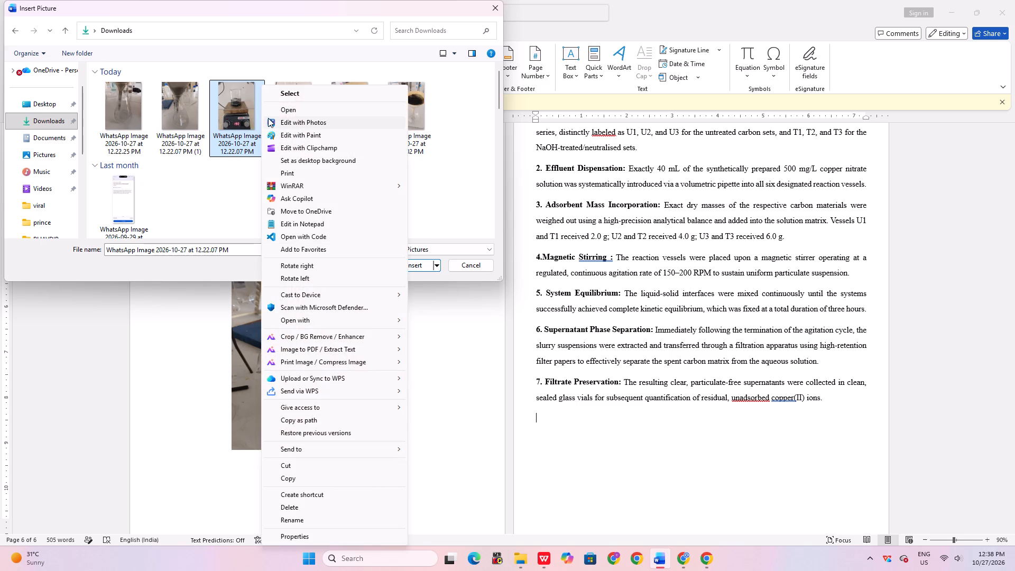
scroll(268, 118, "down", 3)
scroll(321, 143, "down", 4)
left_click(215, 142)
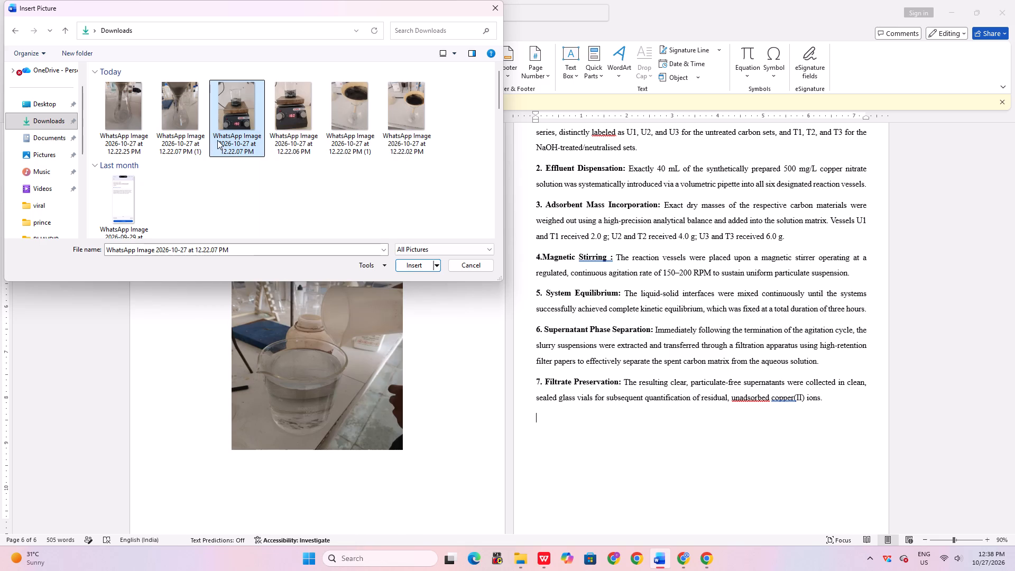
Insert the magnetic stirrer photo "WhatsApp Image 2026-10-27 at 12.22.07 PM" after the workflow text.
left_click(235, 127)
left_click(410, 263)
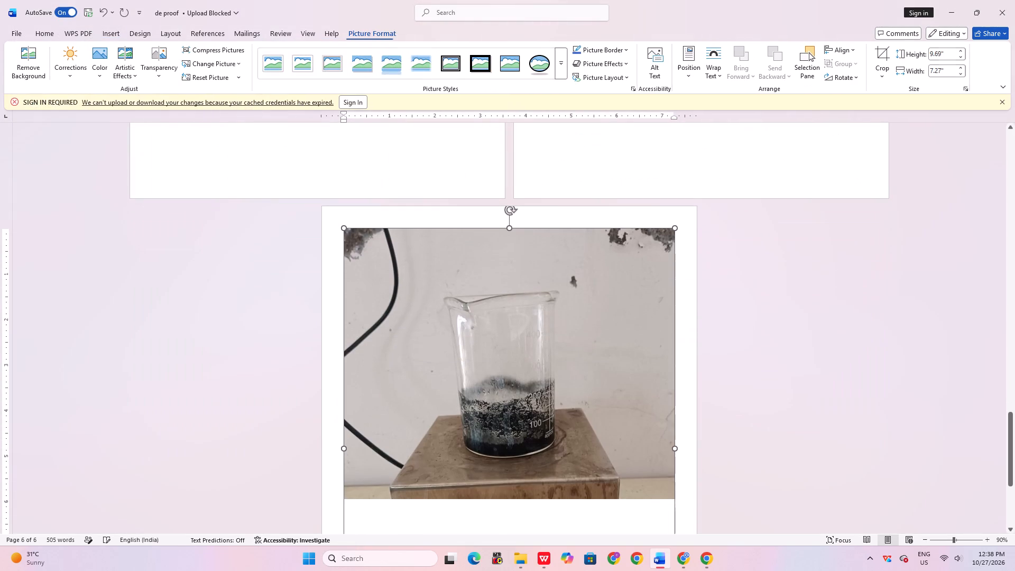
Reduce the inserted magnetic stirrer photo's height to about 5.07 inches, keeping its full width.
scroll(403, 260, "up", 4)
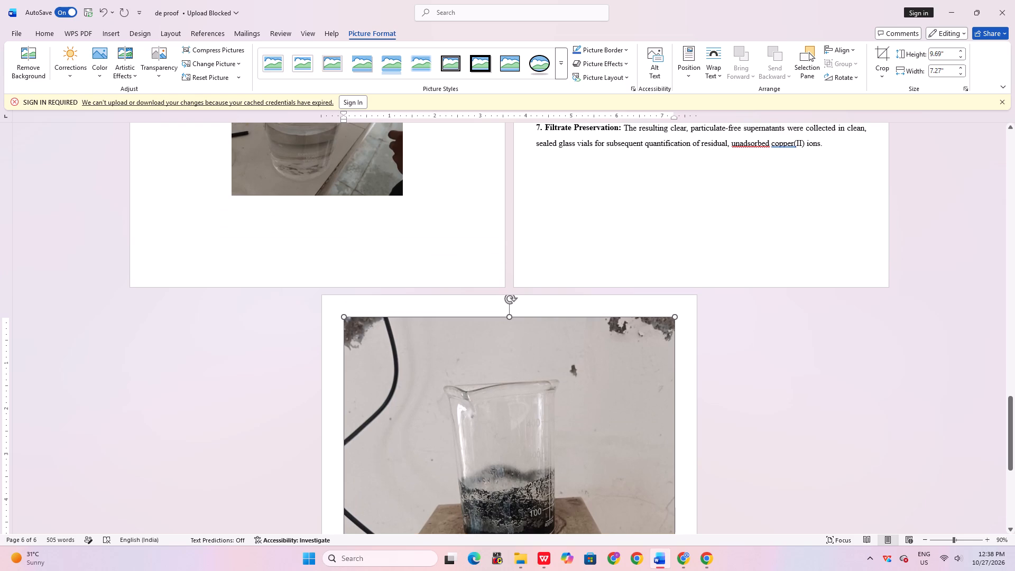
scroll(474, 392, "up", 4)
scroll(474, 392, "down", 14)
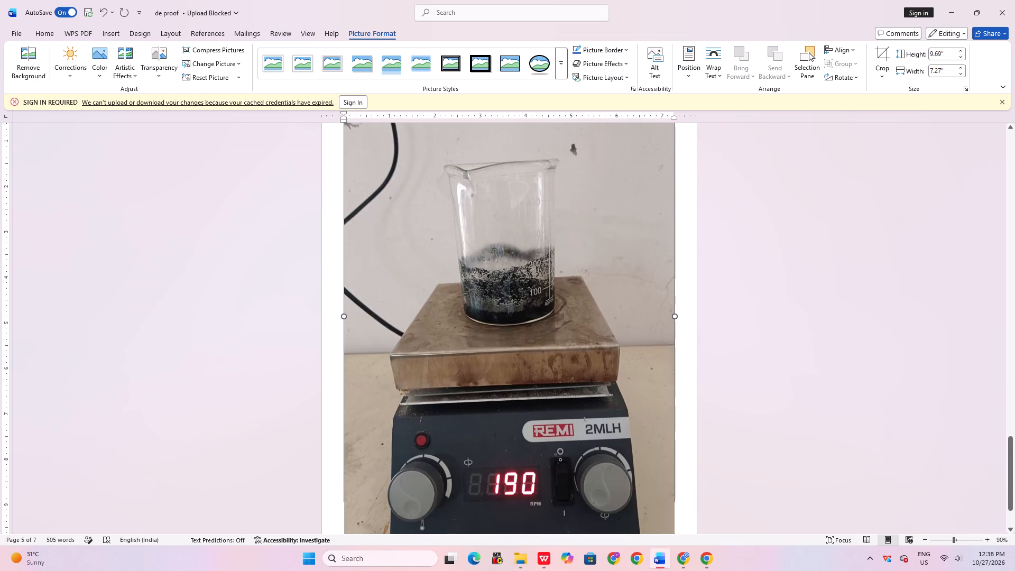
scroll(474, 392, "down", 5)
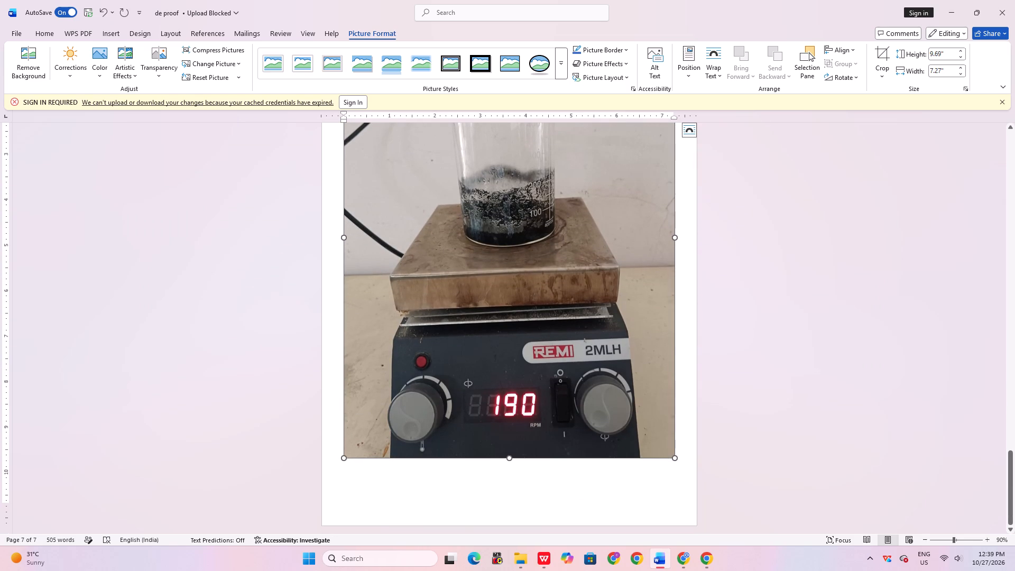
left_click_drag(508, 457, 504, 257)
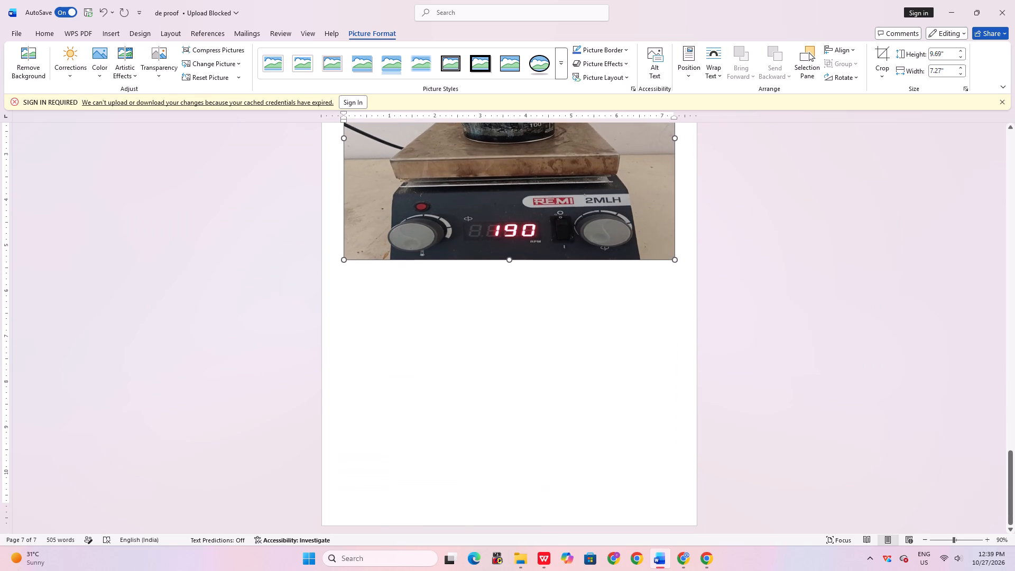
left_click_drag(504, 257, 504, 247)
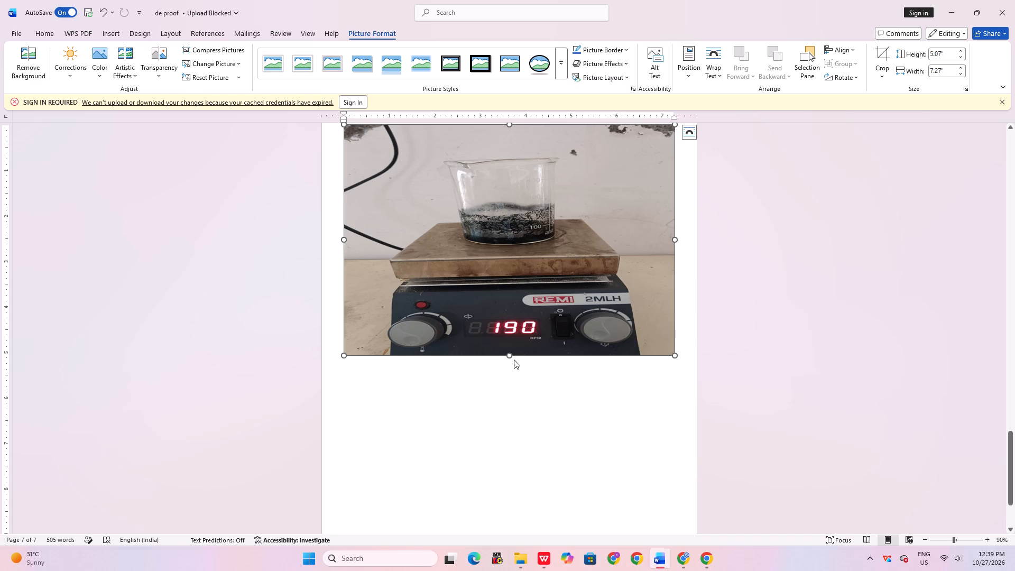
Resize the magnetic stirrer photo on page 7 to about 3.74" high and 3.52" wide.
left_click_drag(509, 355, 512, 297)
scroll(520, 303, "up", 4)
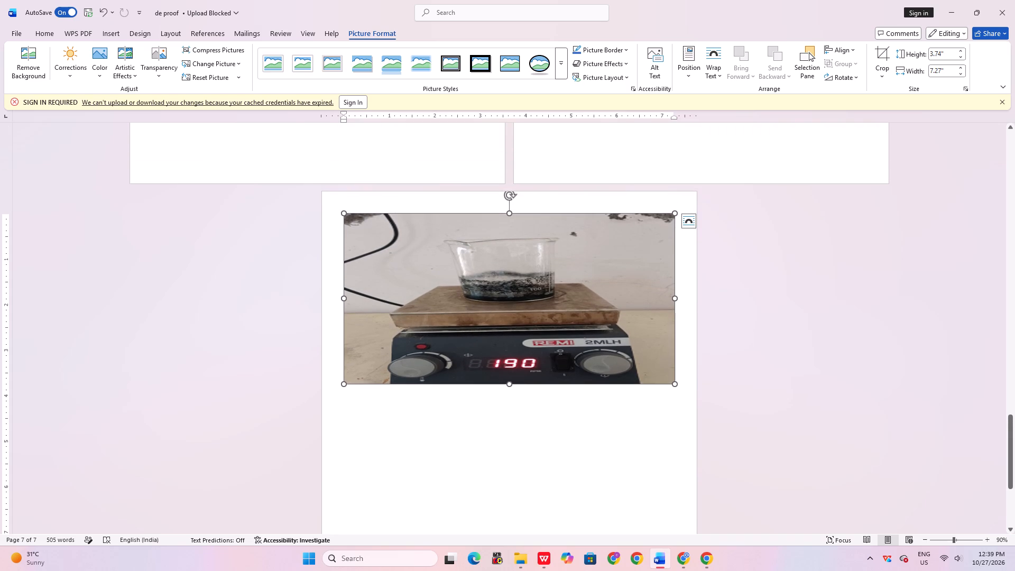
left_click_drag(675, 298, 528, 288)
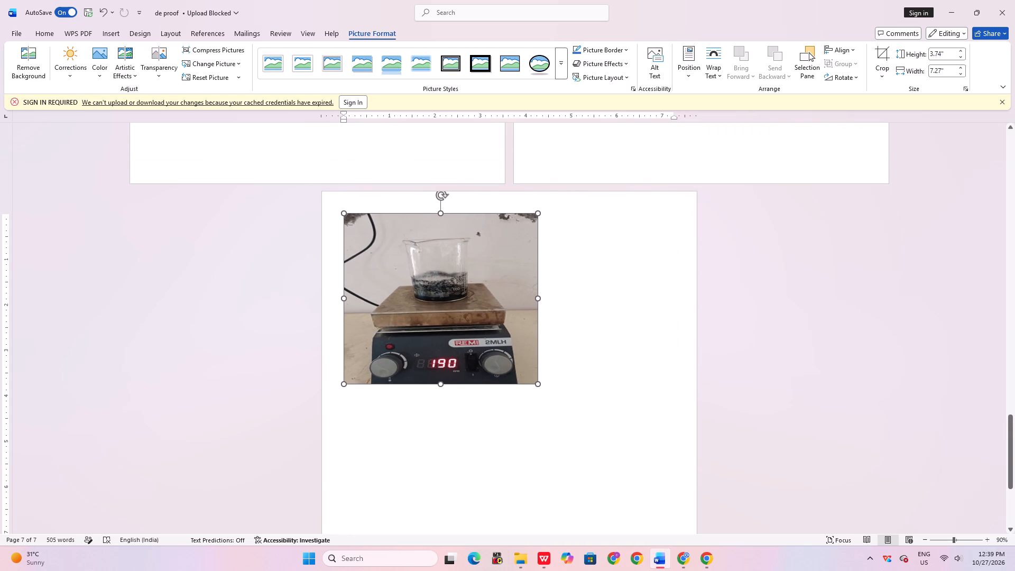
left_click_drag(528, 288, 504, 292)
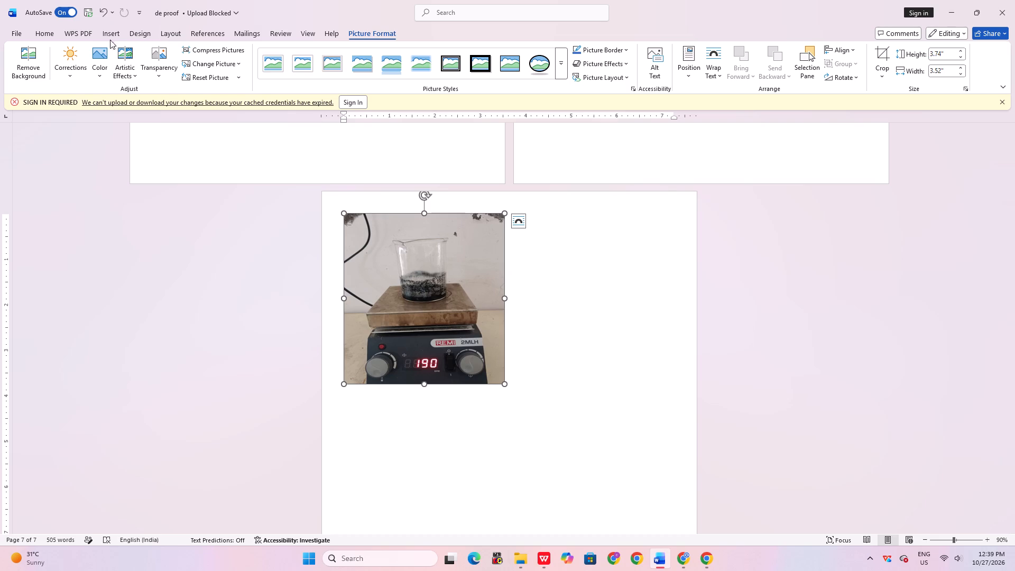
Add three spaces after the magnetic stirrer photo and begin inserting another item beside it.
left_click(613, 314)
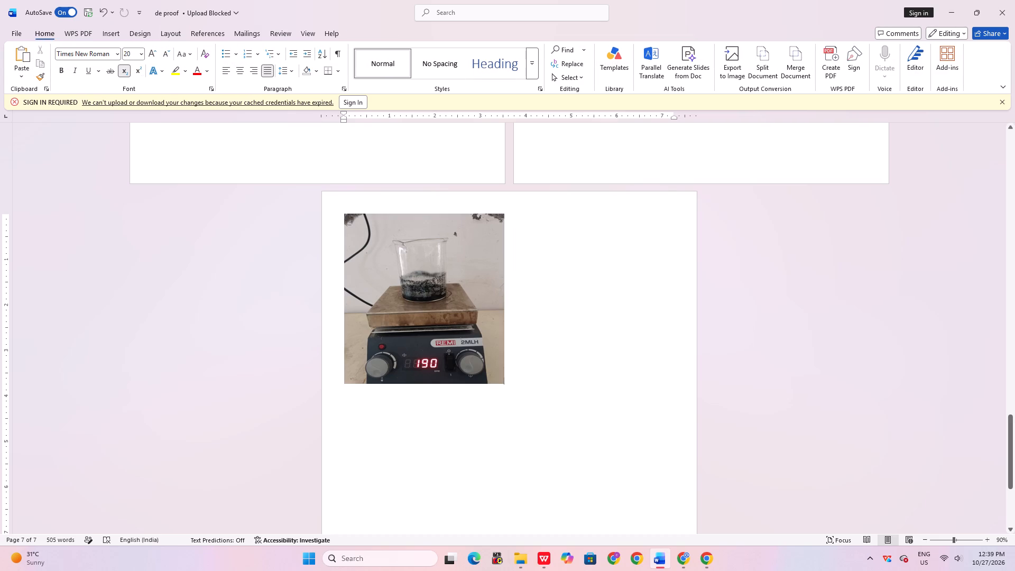
key("space")
key("space")
key("space")
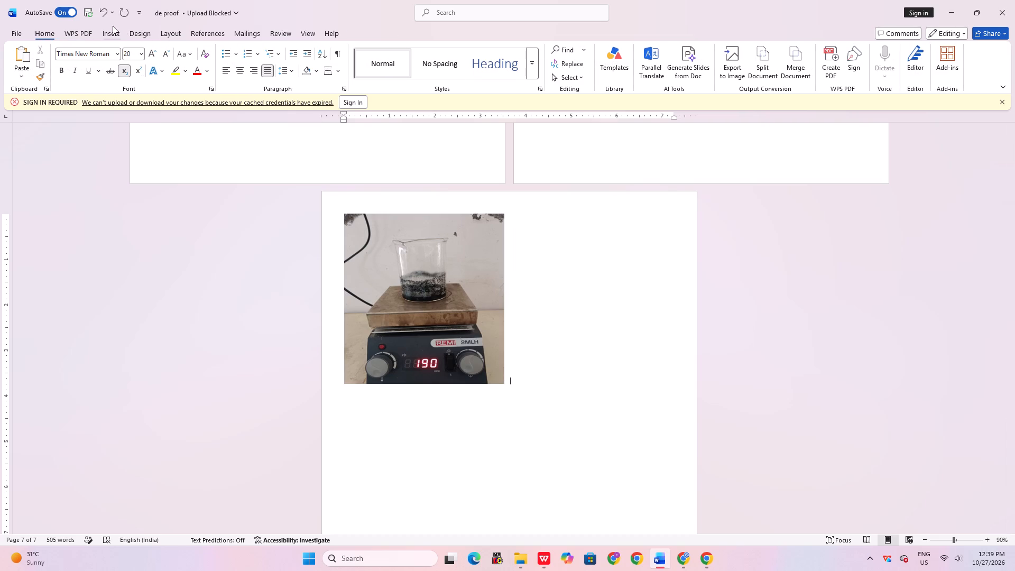
left_click(115, 36)
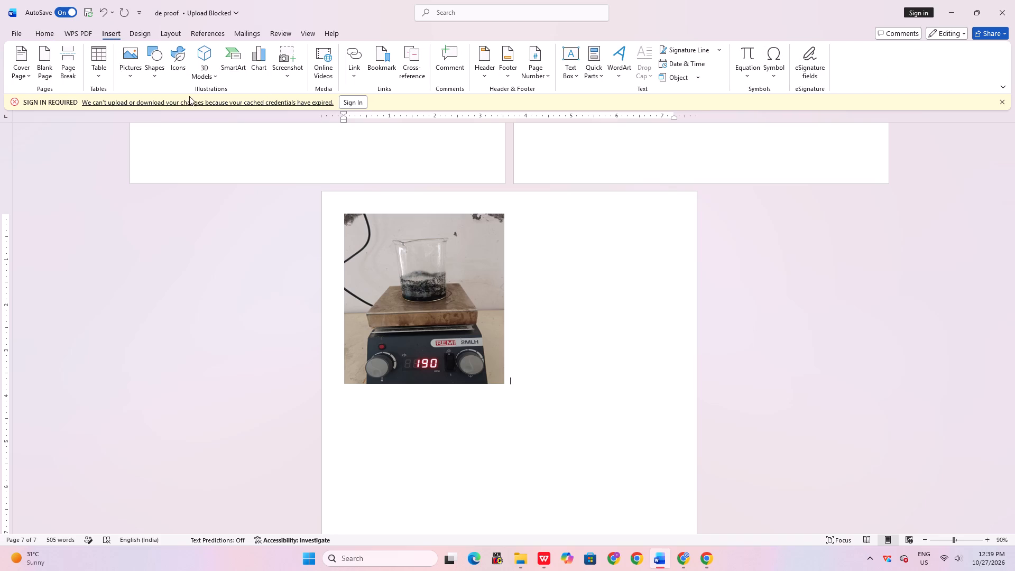
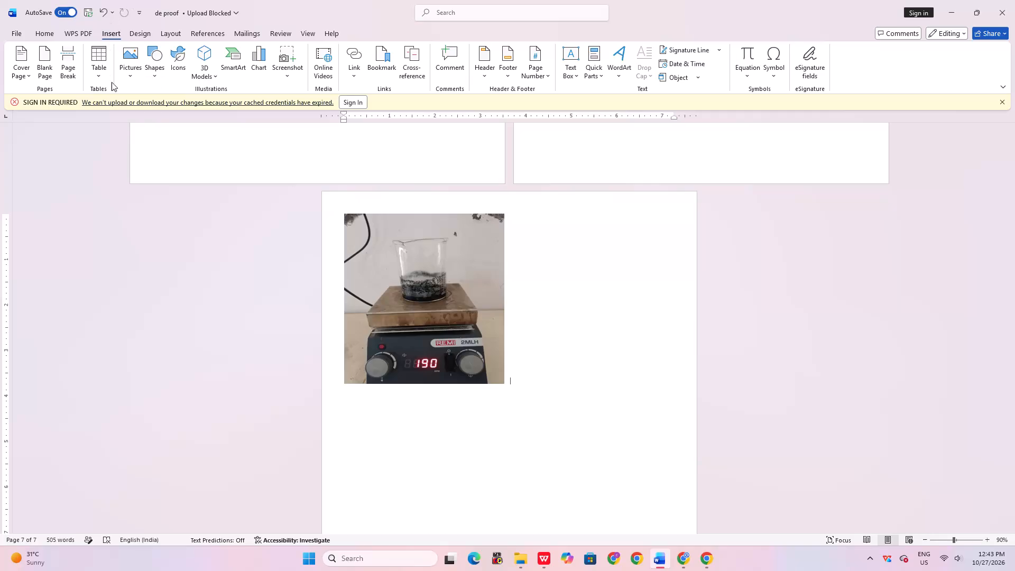
Start inserting a picture stored on this device beside the magnetic stirrer photo on page 7.
left_click(119, 65)
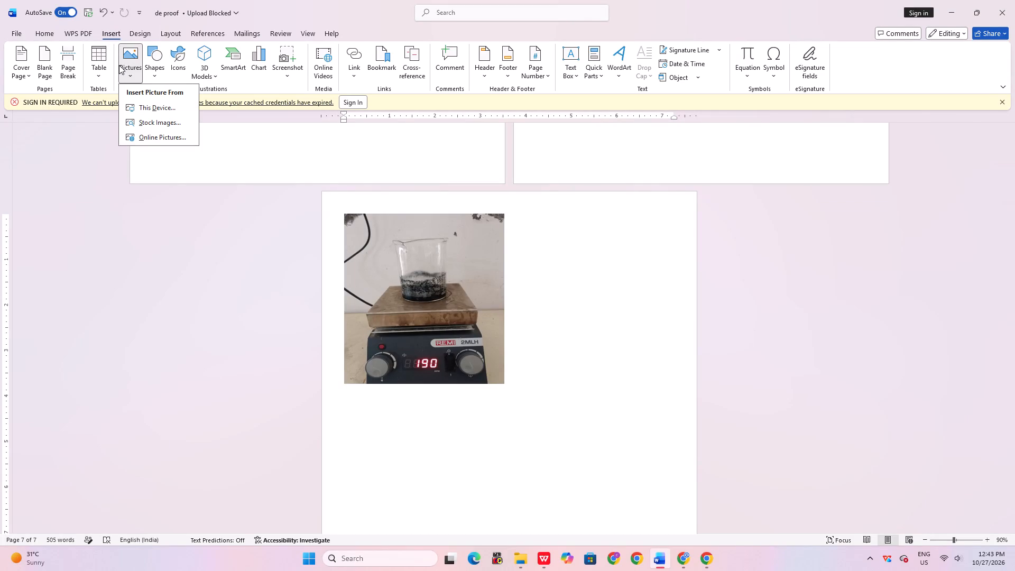
left_click(180, 106)
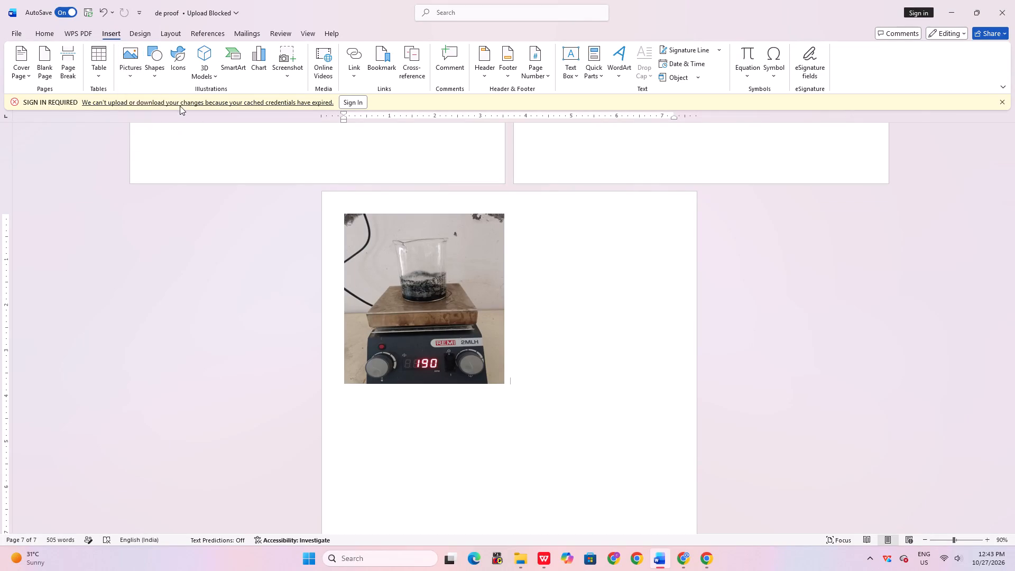
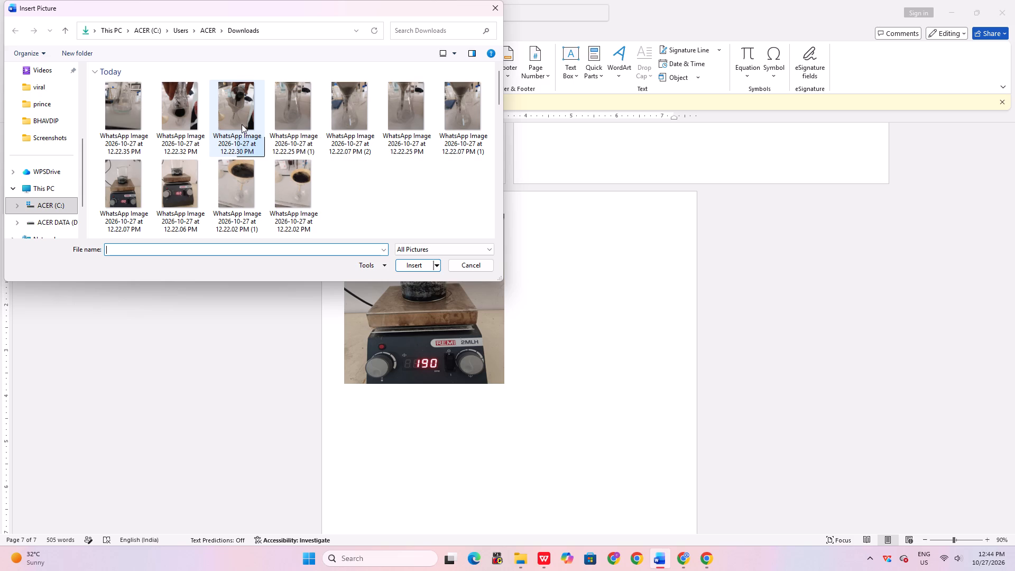
Insert the photo of the black slurry being poured into a filter-paper-lined funnel over a flask.
left_click(423, 269)
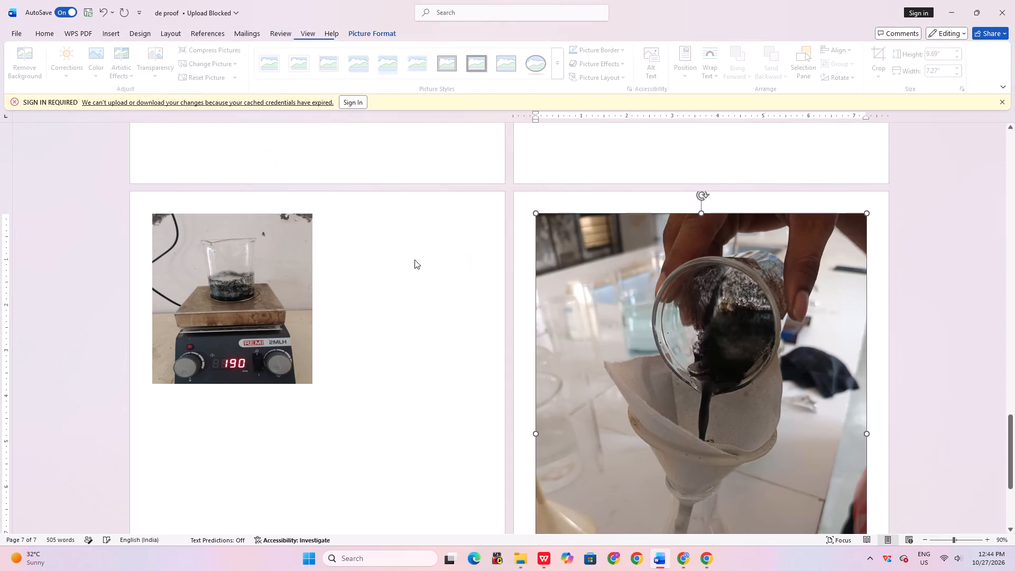
Resize the filtration photo to about 3.72" high by 3.52" wide so it sits beside the magnetic stirrer photo.
scroll(601, 349, "down", 15)
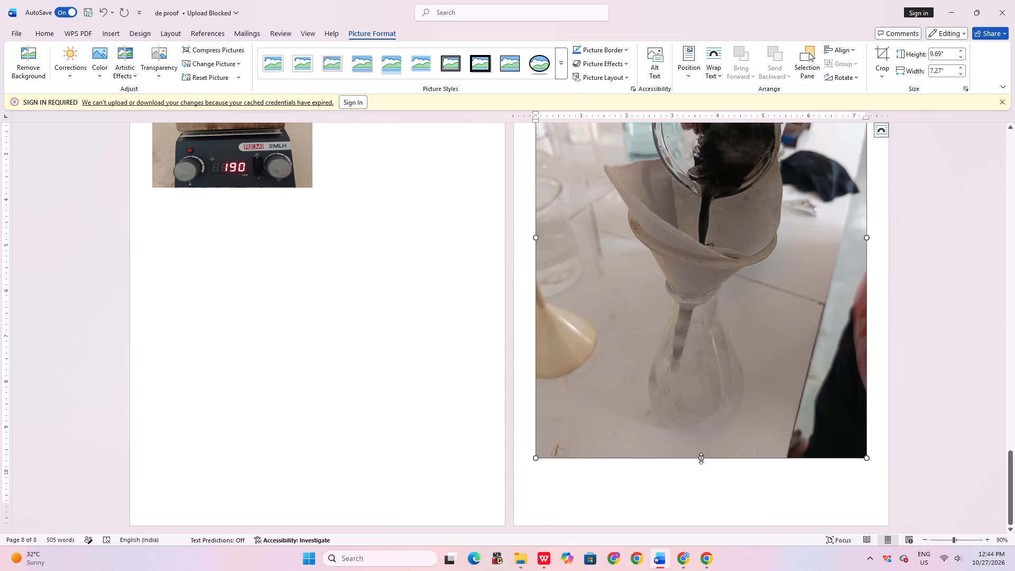
left_click_drag(701, 458, 694, 268)
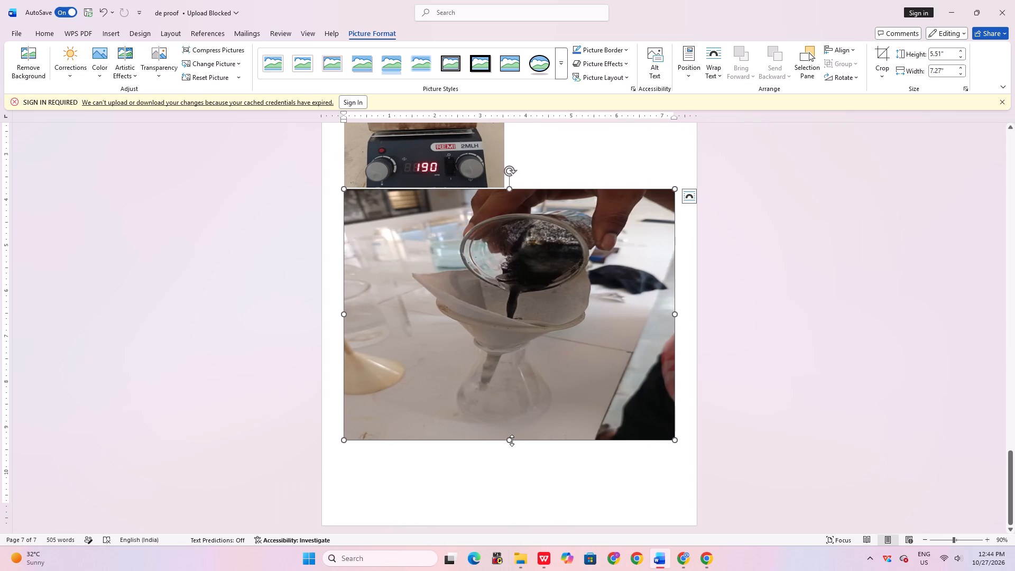
left_click_drag(510, 441, 527, 370)
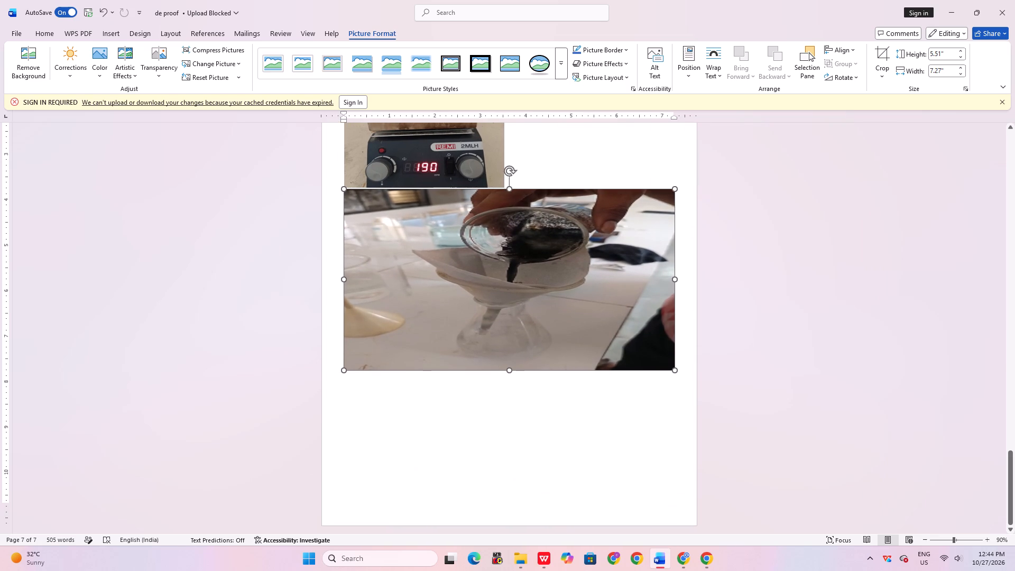
left_click_drag(527, 370, 529, 370)
left_click_drag(676, 280, 649, 274)
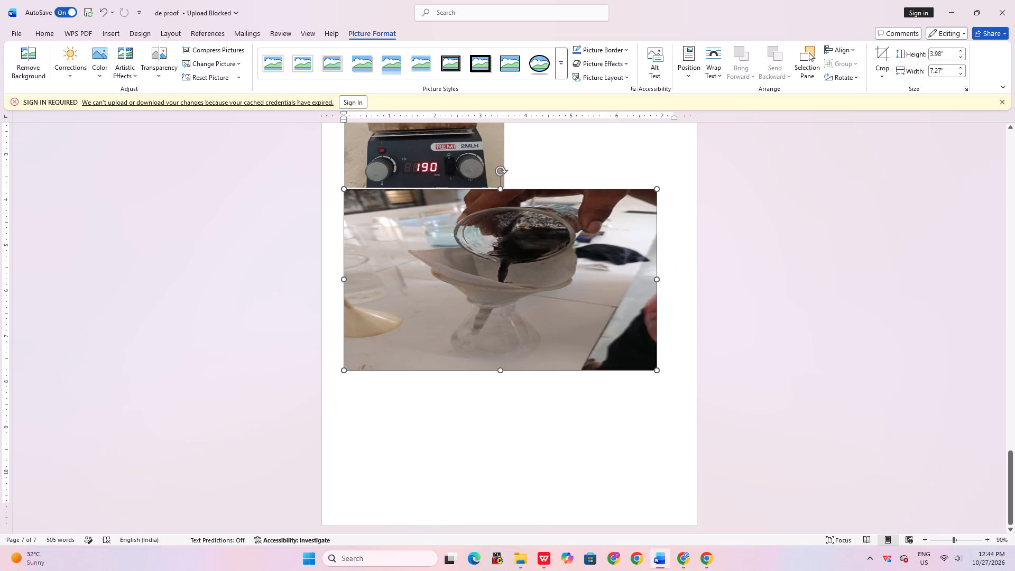
left_click_drag(649, 274, 506, 282)
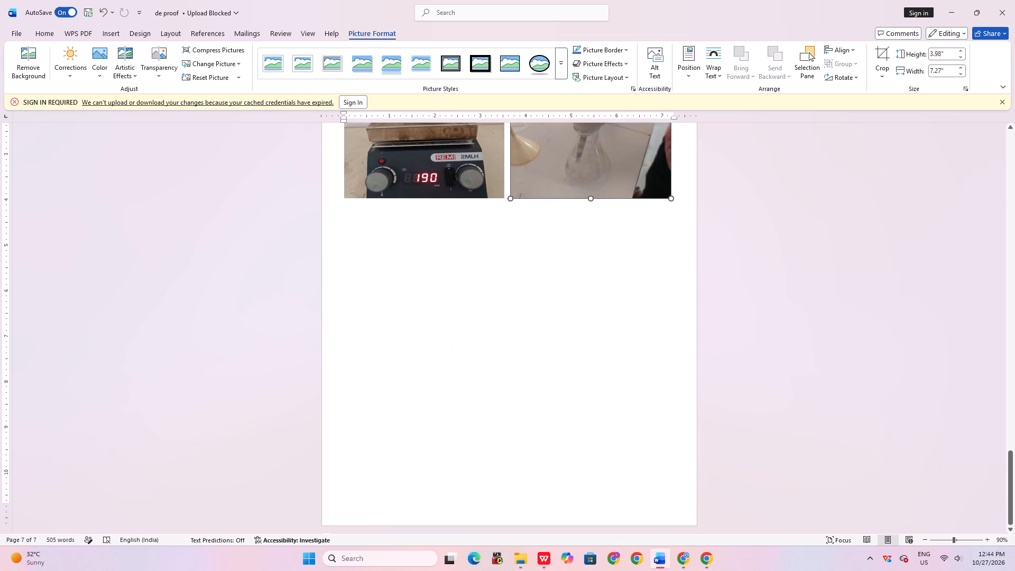
left_click_drag(506, 282, 506, 283)
scroll(620, 326, "up", 2)
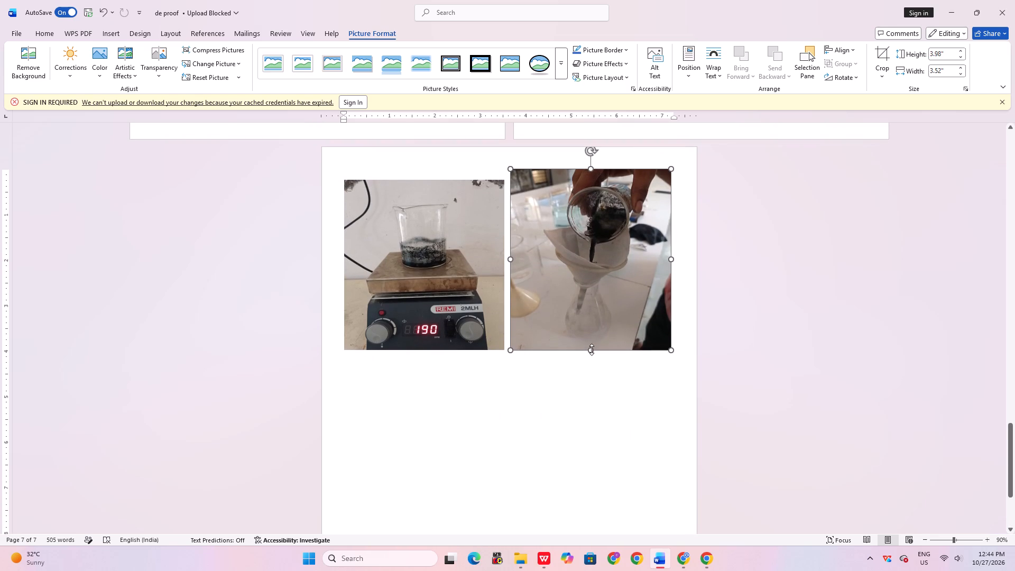
left_click_drag(589, 349, 587, 339)
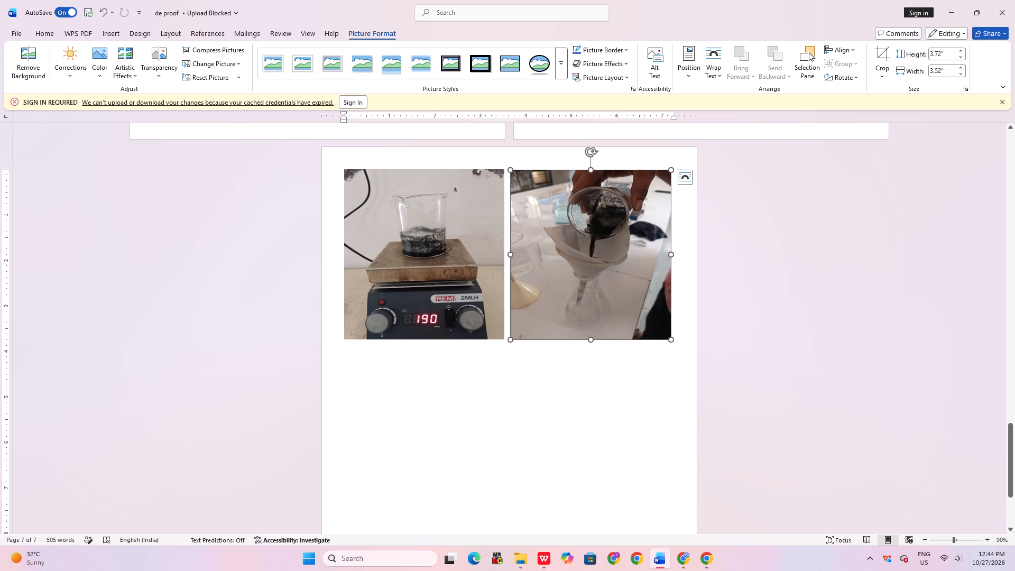
Start a new empty paragraph below the stirrer and filtration photos on page 7.
scroll(585, 340, "down", 1)
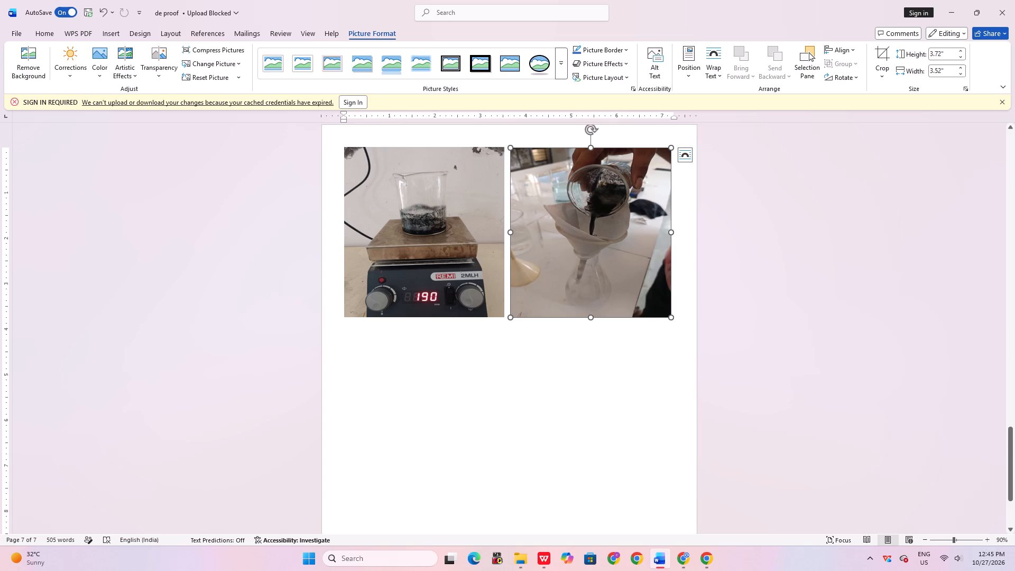
scroll(427, 395, "down", 8)
scroll(421, 397, "up", 10)
scroll(367, 349, "up", 4)
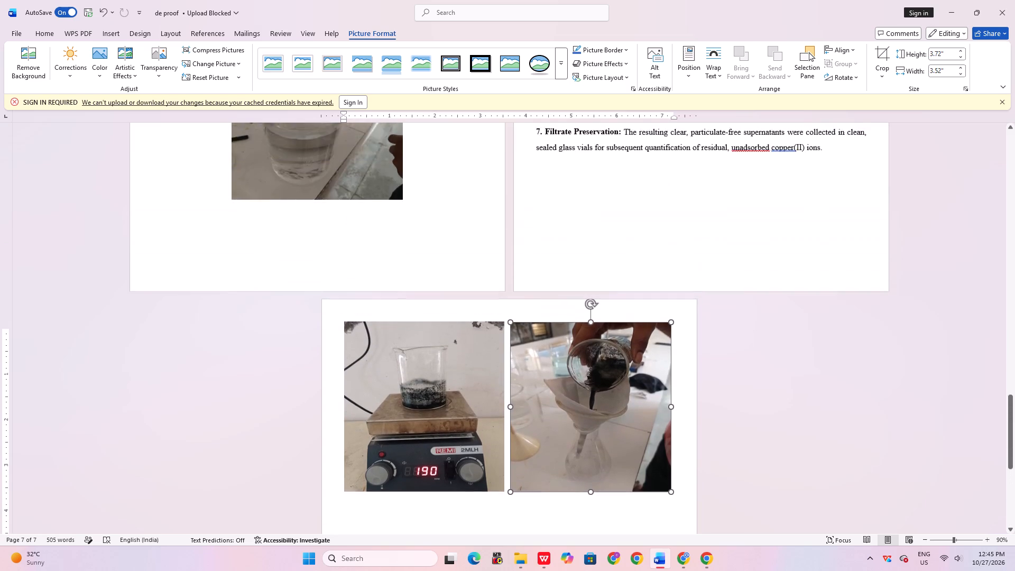
scroll(367, 349, "down", 6)
left_click(674, 361)
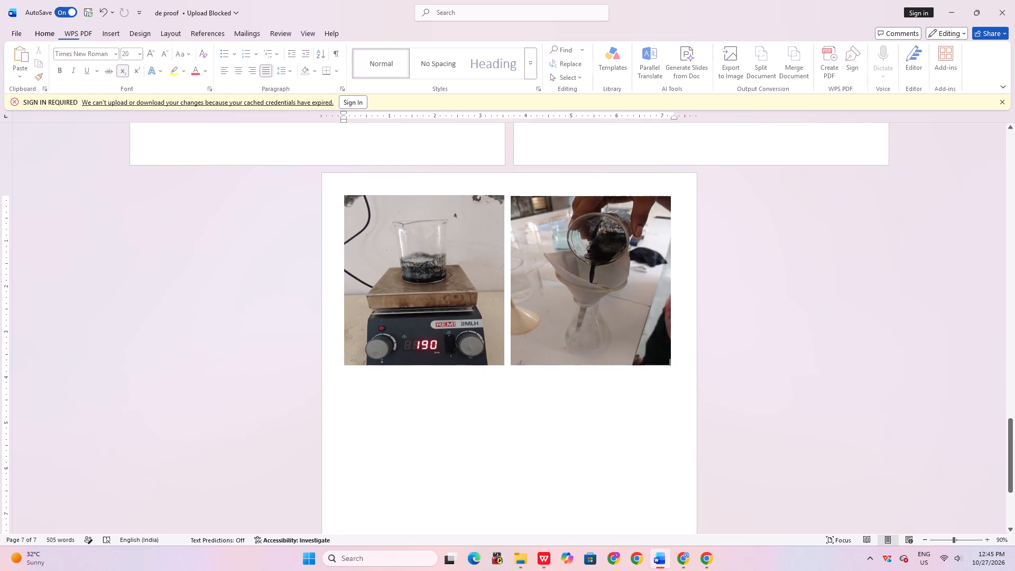
key("Return")
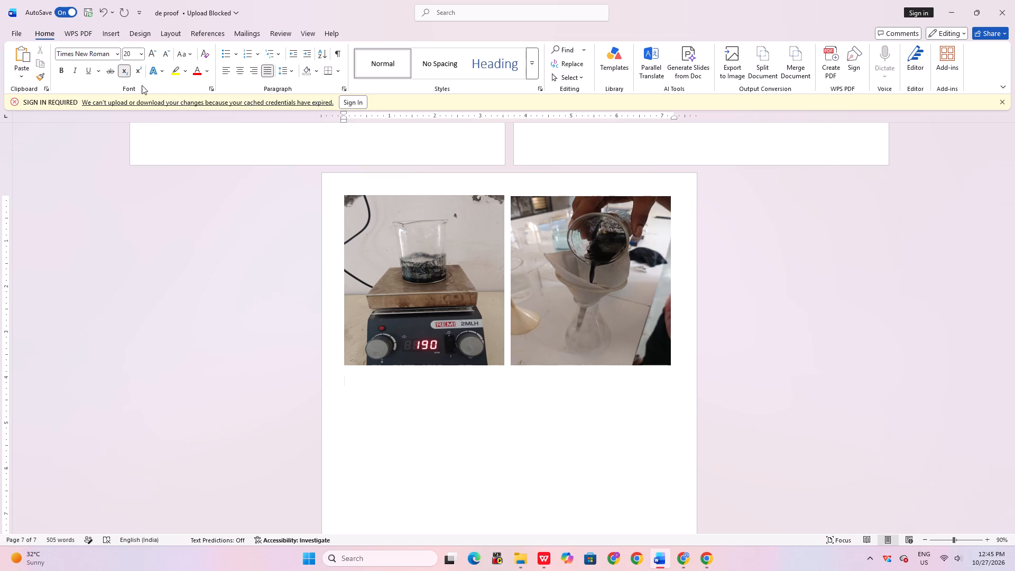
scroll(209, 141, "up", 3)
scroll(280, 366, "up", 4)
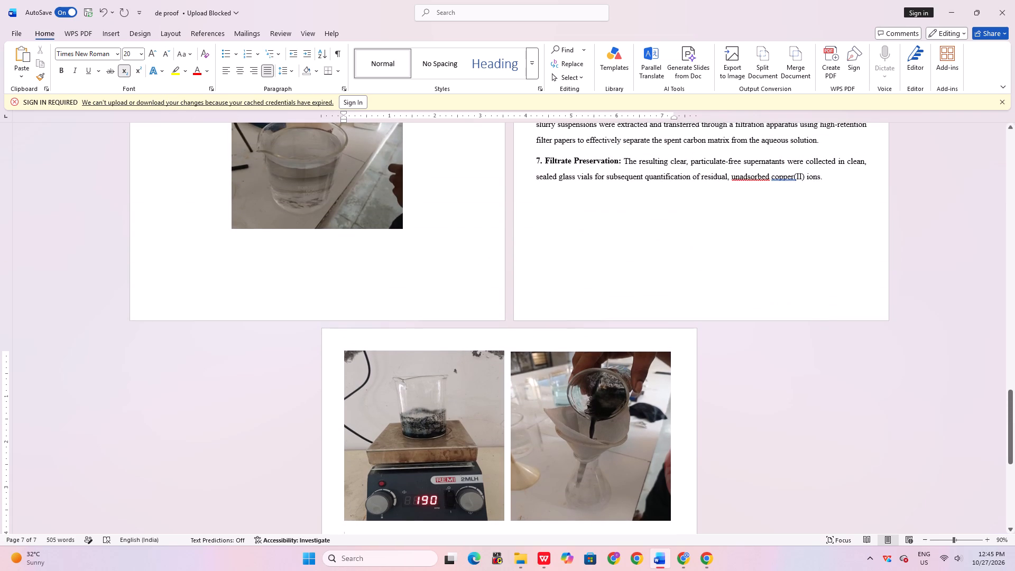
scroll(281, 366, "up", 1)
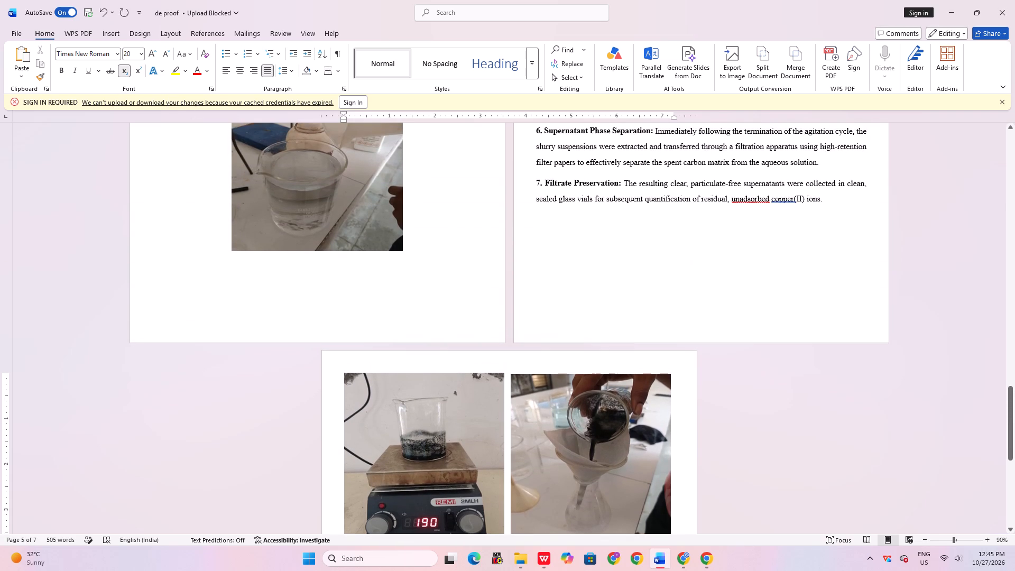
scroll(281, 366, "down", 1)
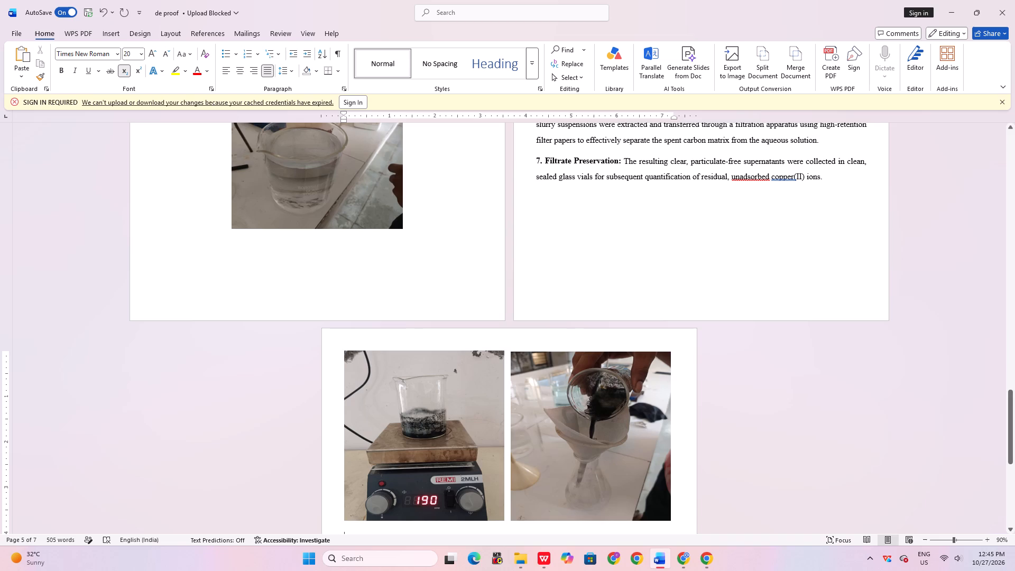
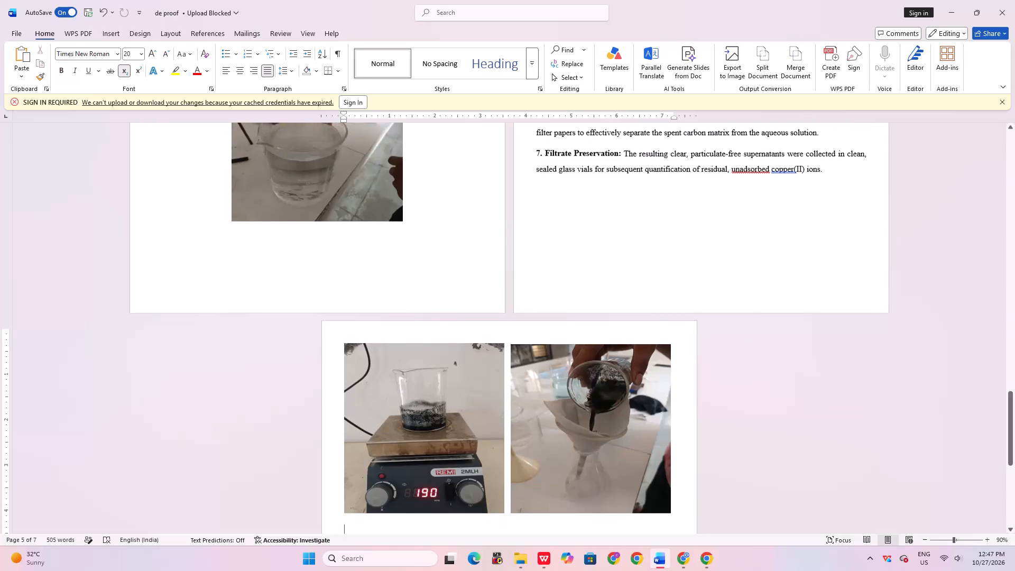
Begin inserting a new item in the empty paragraph below the stirrer and filtration photos on page 7.
scroll(269, 353, "down", 8)
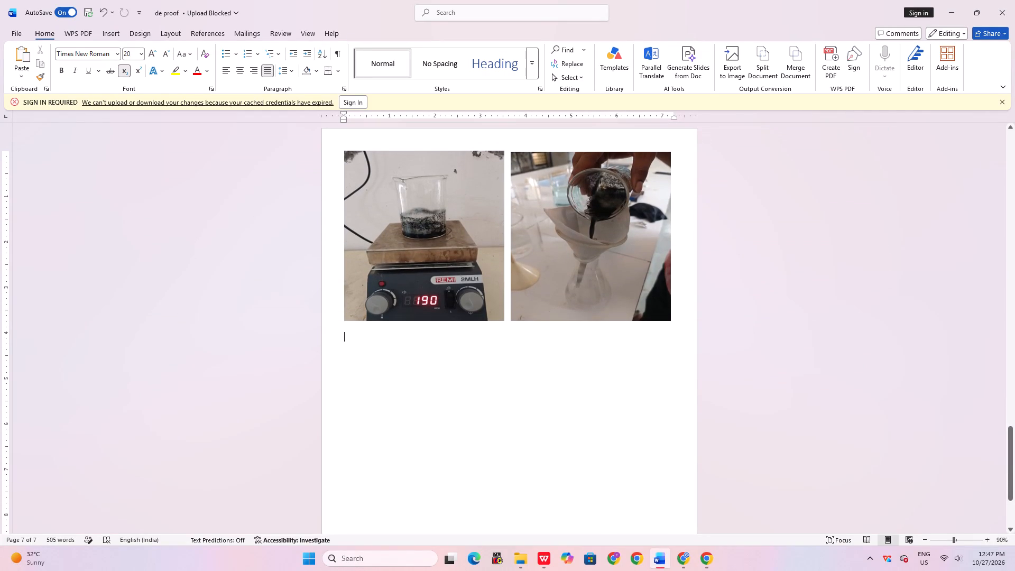
left_click(112, 32)
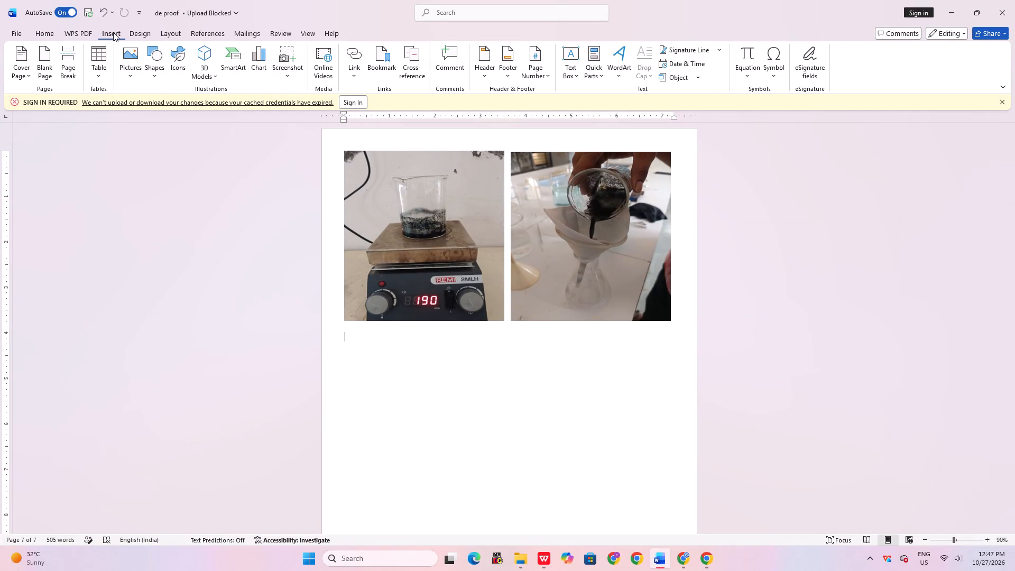
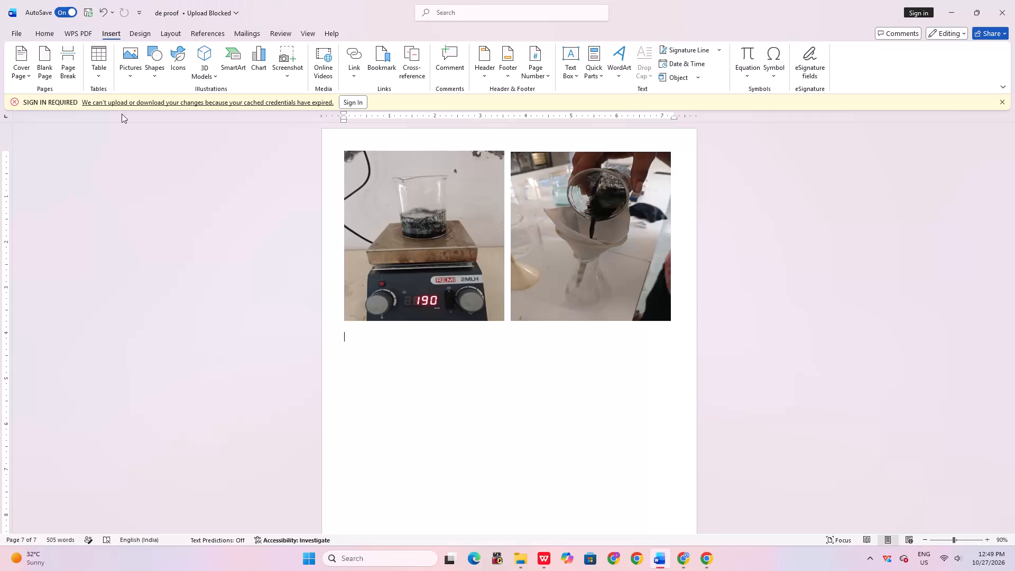
Insert the flask photo "WhatsApp Image 2026-10-27 at 12.22.35 PM" from the Downloads folder below the stirrer and filtration photos.
left_click(136, 67)
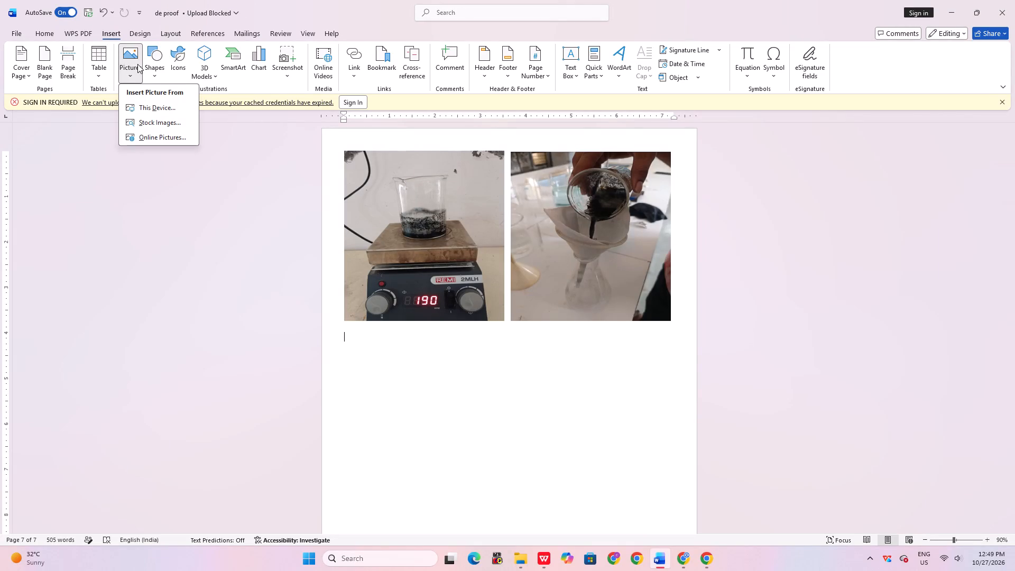
left_click(150, 105)
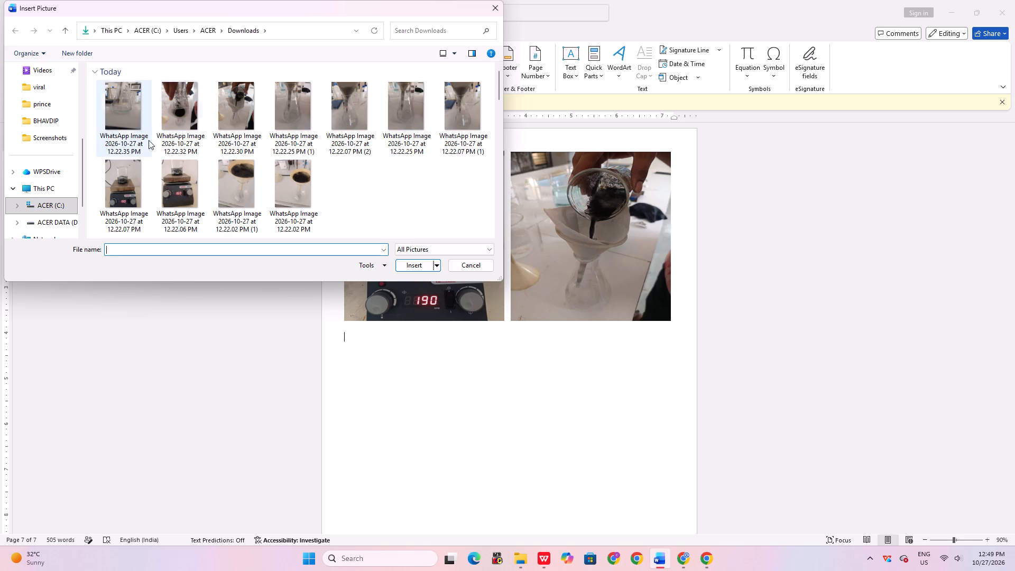
left_click(107, 122)
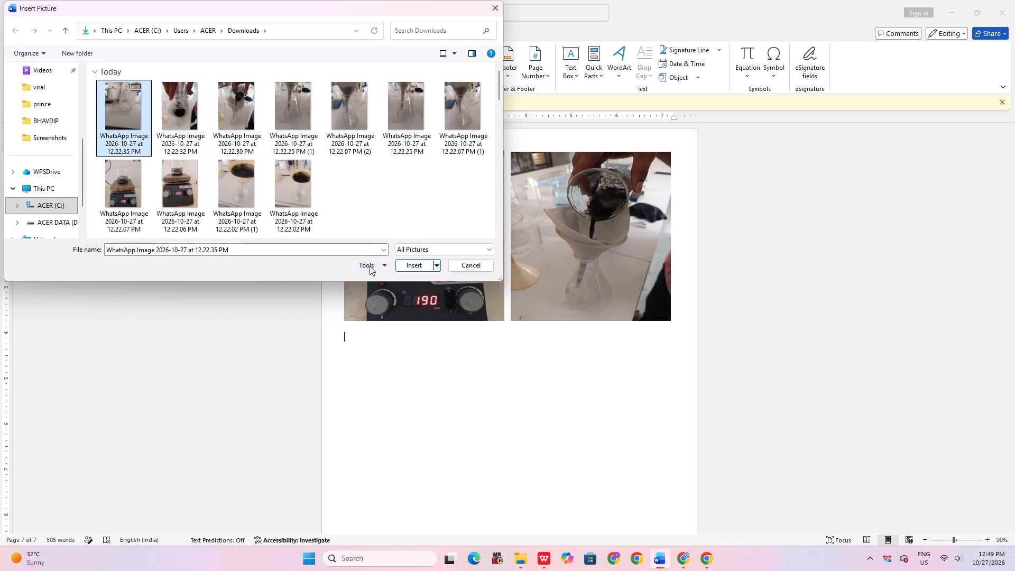
left_click(123, 113)
left_click(234, 193)
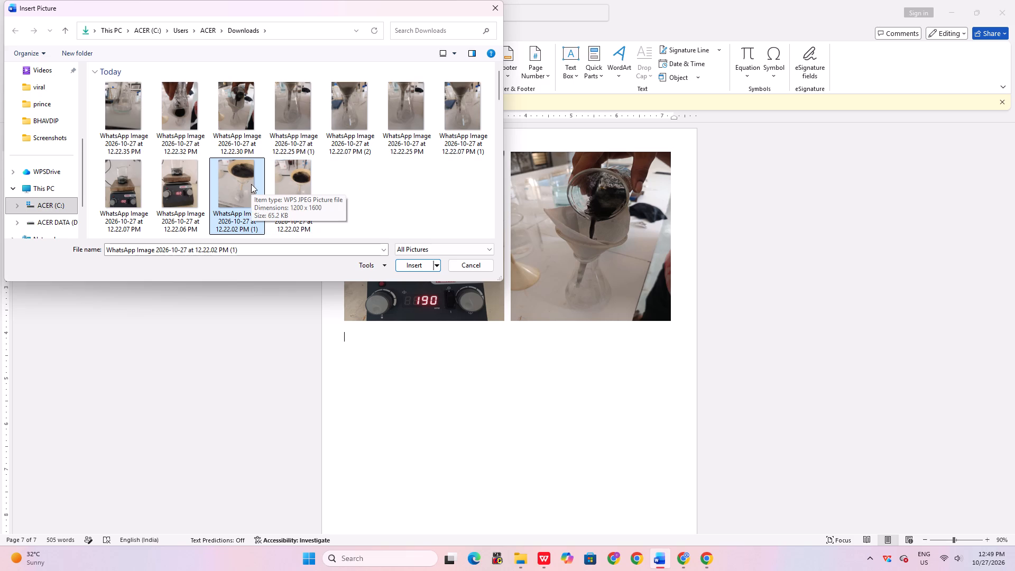
left_click(130, 123)
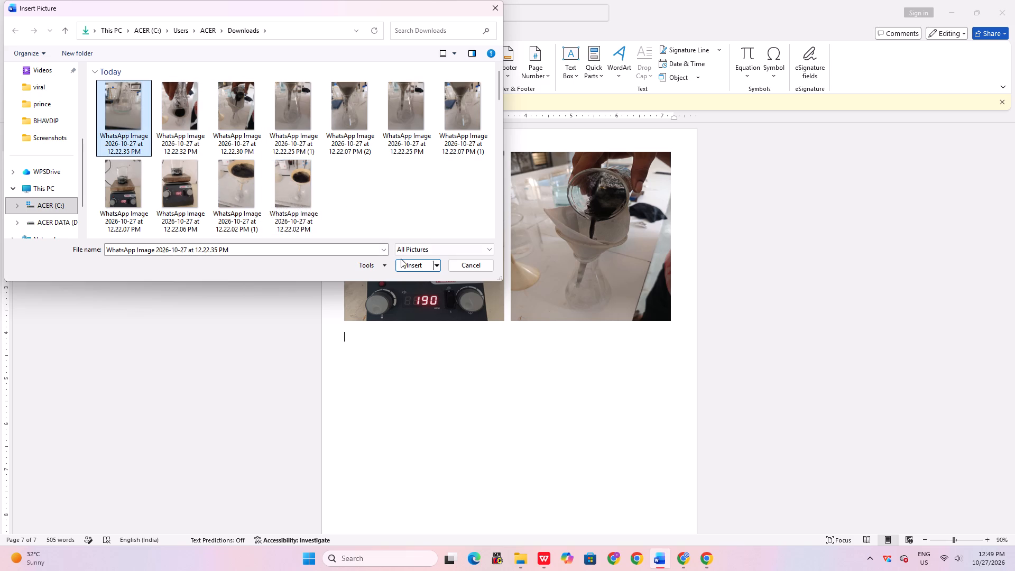
left_click(401, 264)
Resize the inserted flask photo to about 3.76" high and 3.52" wide, fitting it below the stirrer photo on page 7.
scroll(686, 359, "down", 2)
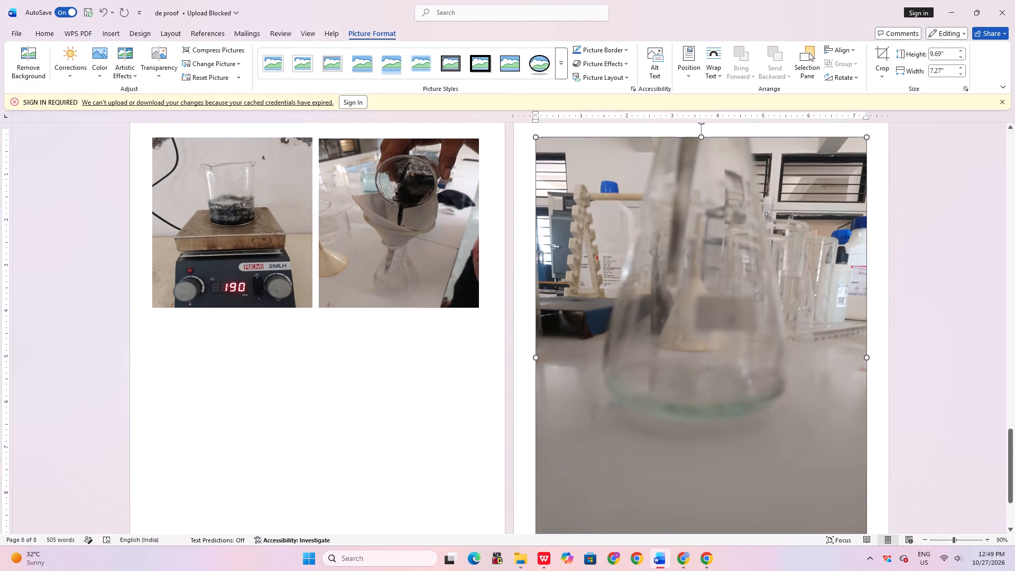
scroll(686, 359, "down", 4)
left_click_drag(700, 461, 690, 272)
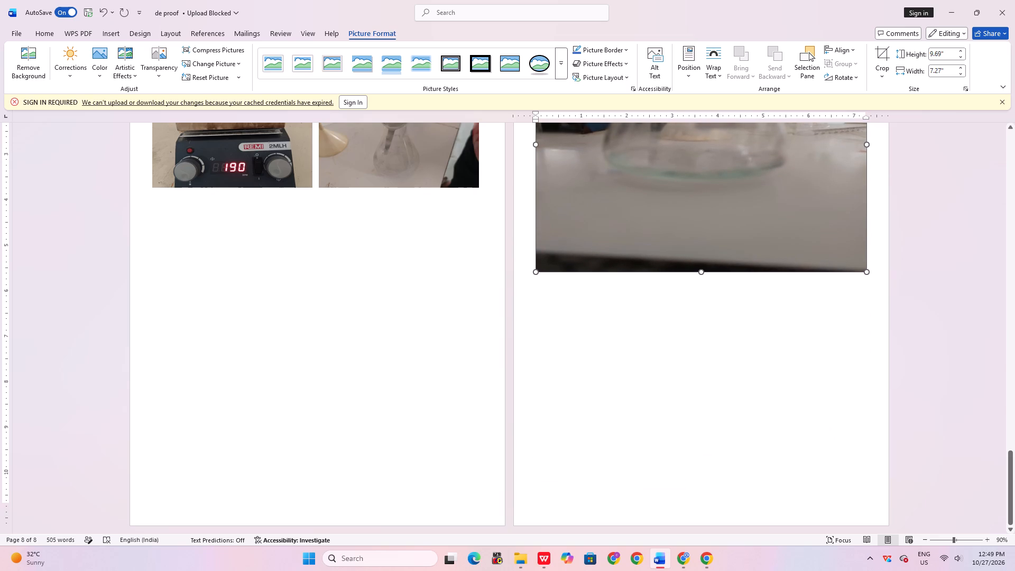
left_click_drag(690, 272, 701, 205)
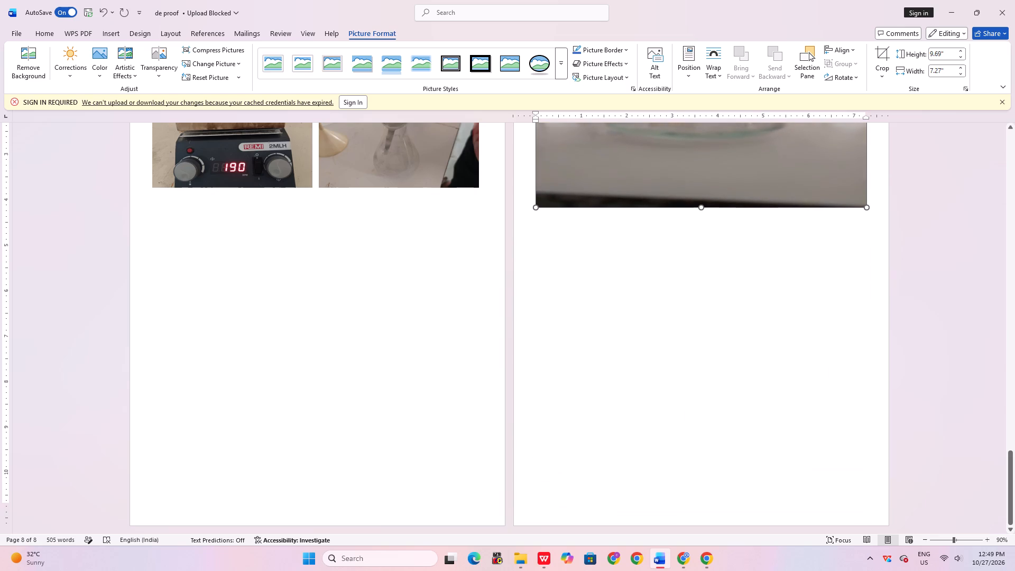
left_click_drag(701, 205, 698, 188)
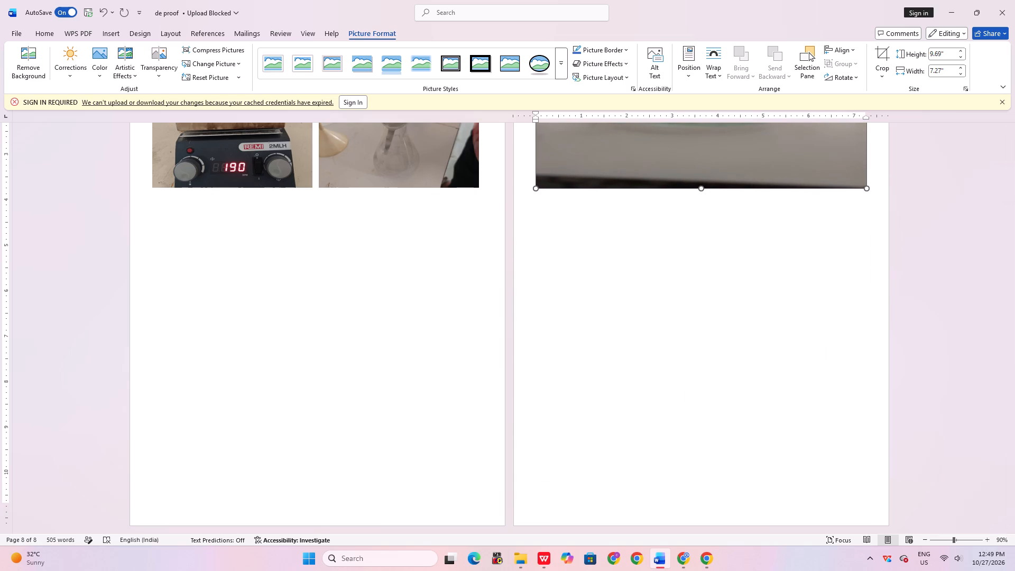
left_click_drag(698, 188, 699, 188)
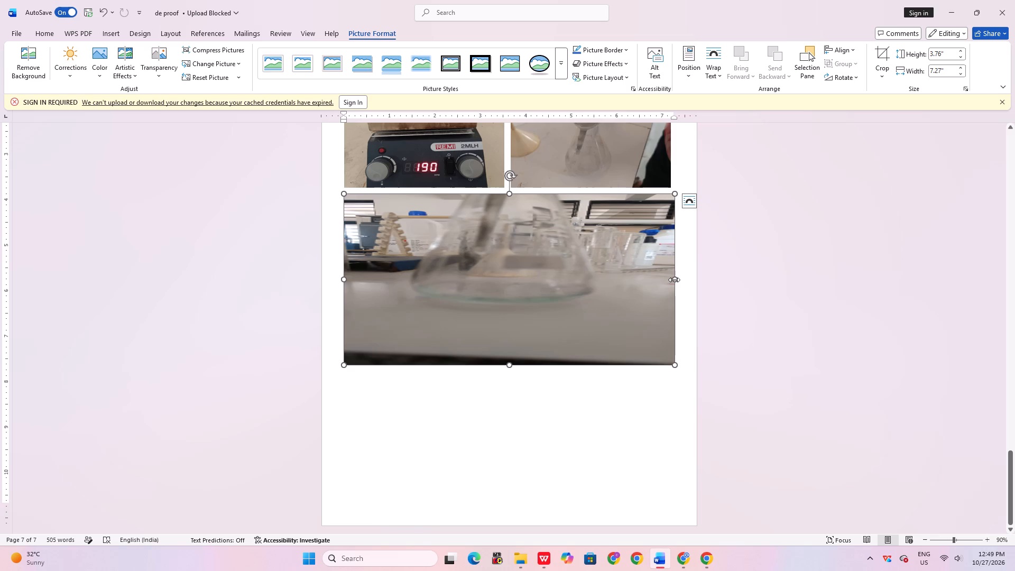
left_click_drag(675, 281, 532, 291)
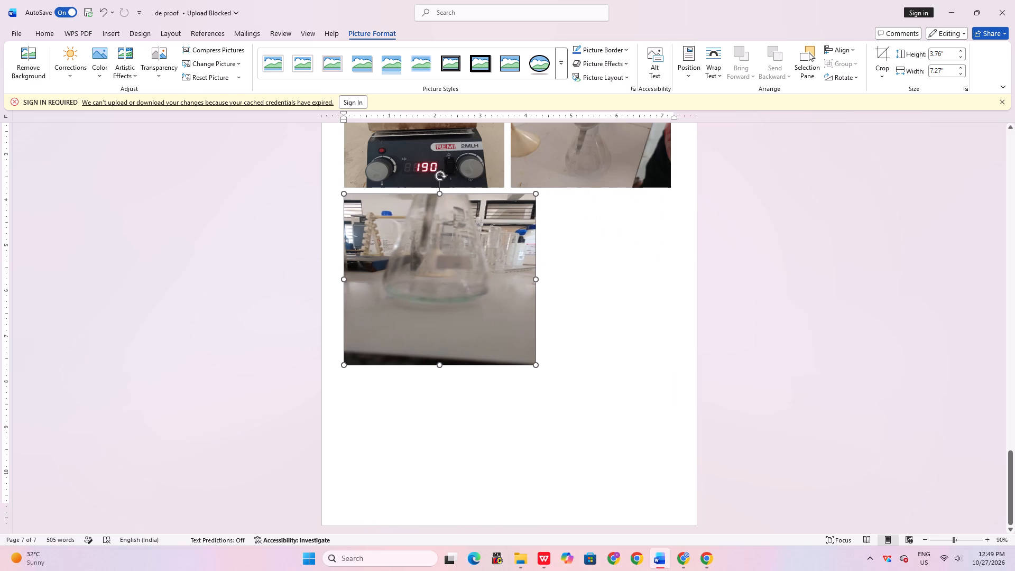
left_click_drag(532, 291, 505, 300)
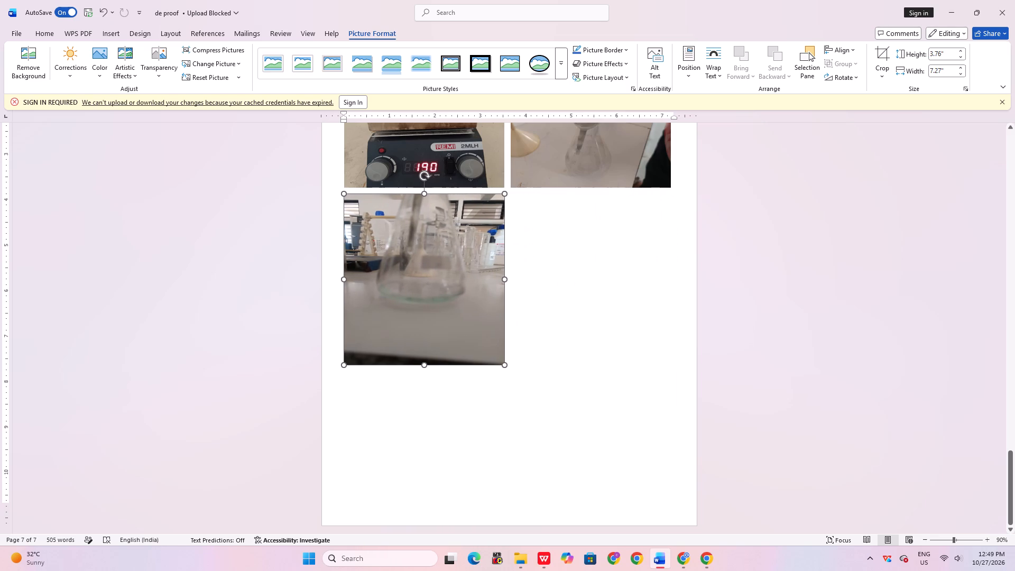
left_click_drag(505, 300, 502, 296)
Examine the size and placement of the flask photo against the other experiment photos on the last pages.
scroll(505, 290, "up", 10)
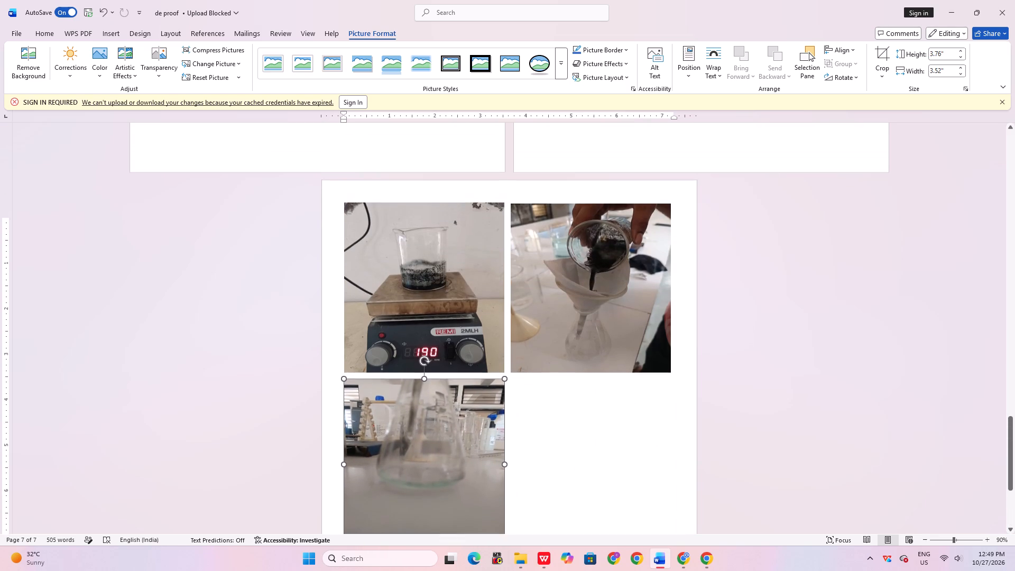
scroll(523, 295, "up", 4)
scroll(533, 294, "down", 3)
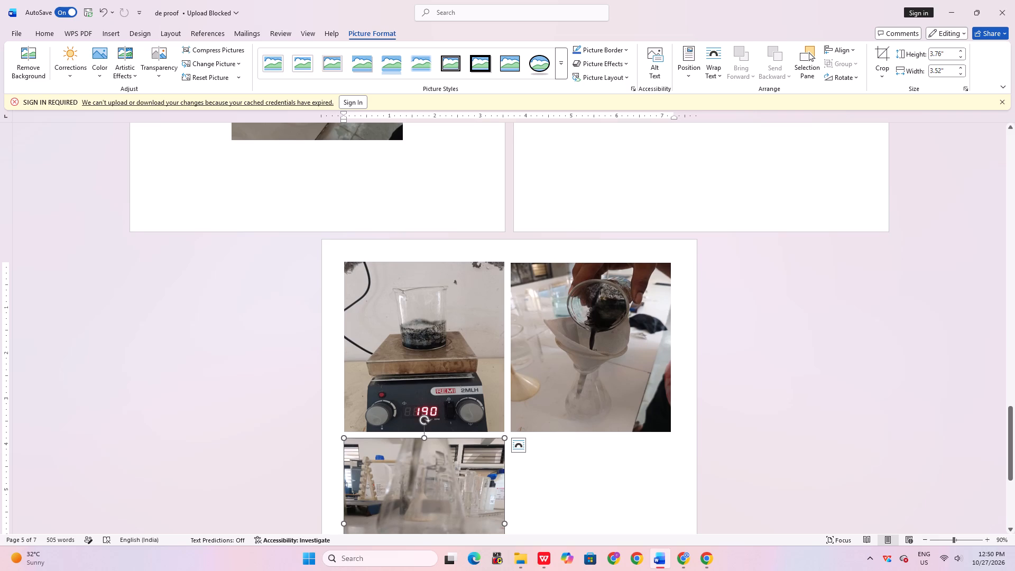
scroll(444, 289, "up", 2)
scroll(444, 289, "down", 10)
scroll(446, 288, "up", 3)
scroll(446, 288, "down", 3)
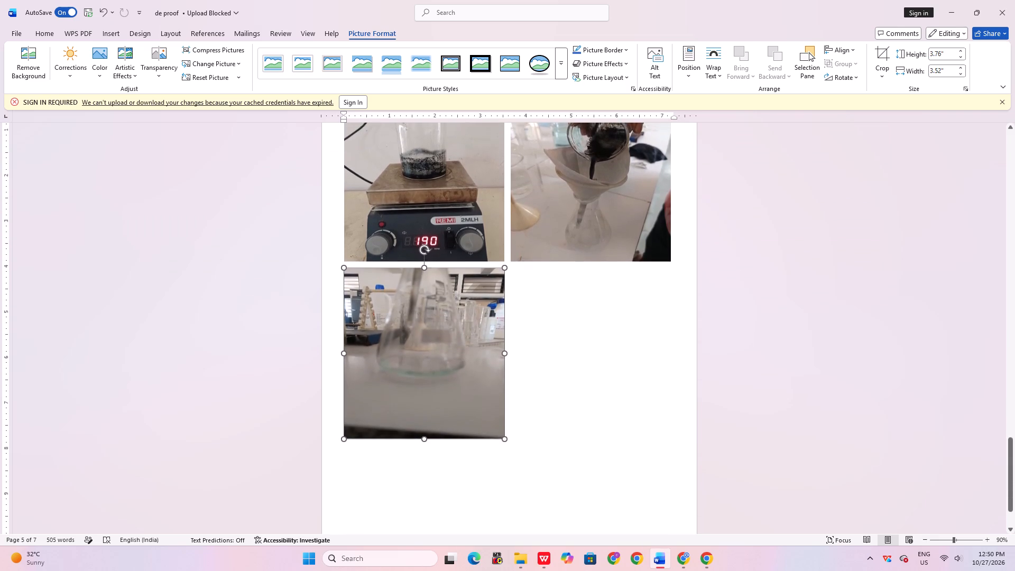
scroll(447, 287, "down", 4)
scroll(447, 287, "up", 6)
scroll(447, 283, "down", 6)
scroll(448, 282, "up", 8)
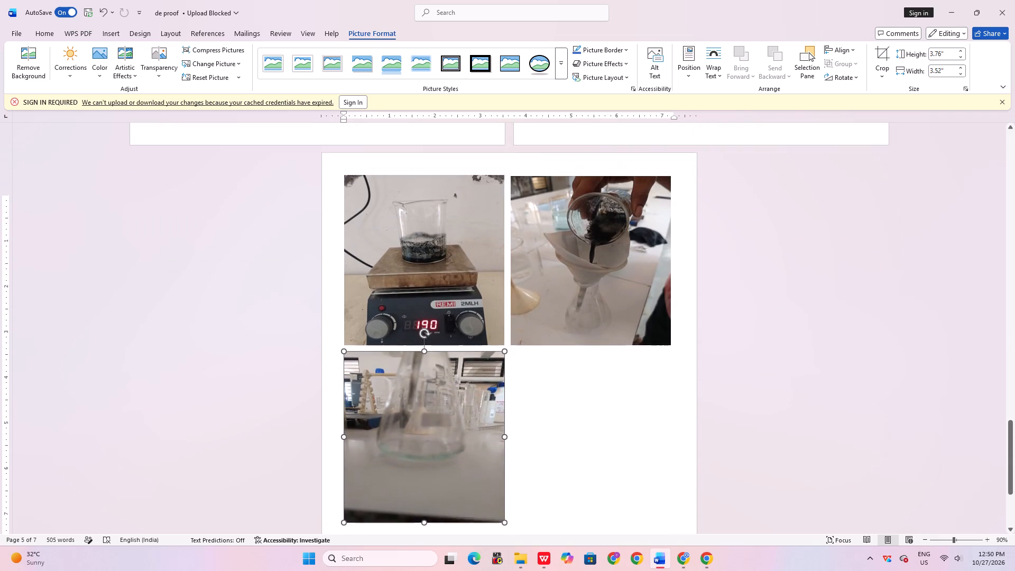
scroll(447, 273, "up", 10)
scroll(446, 269, "down", 12)
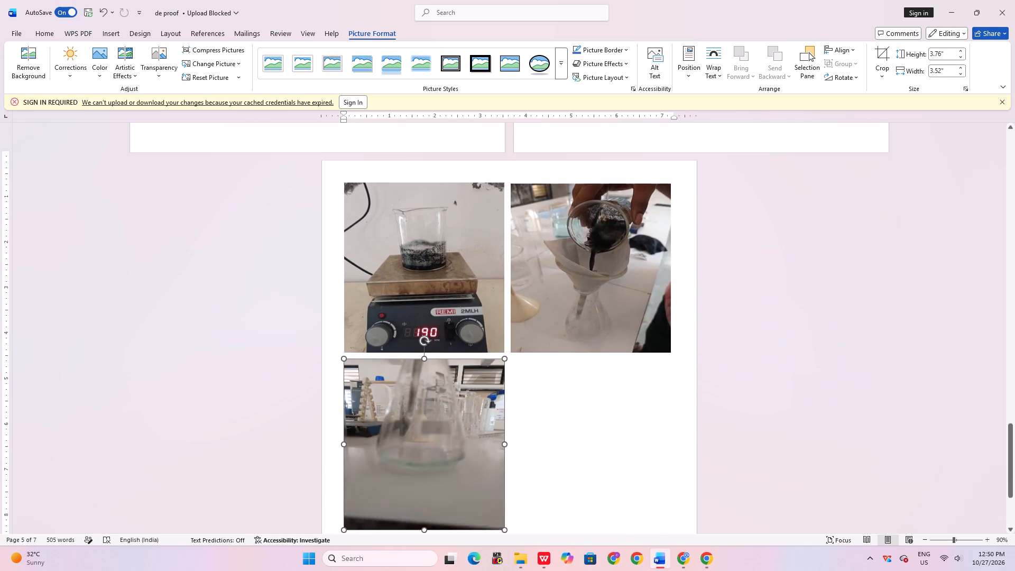
scroll(450, 266, "down", 9)
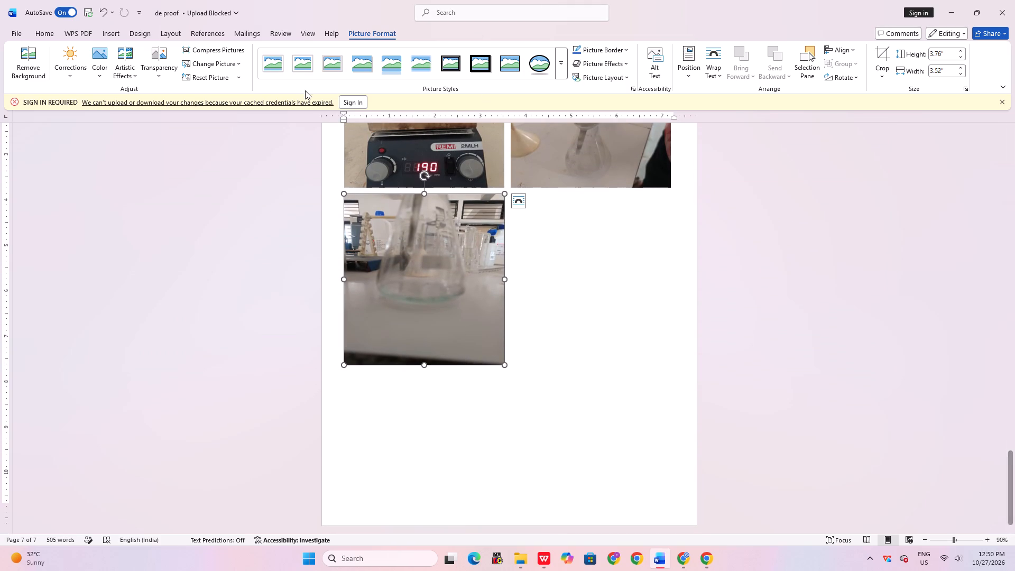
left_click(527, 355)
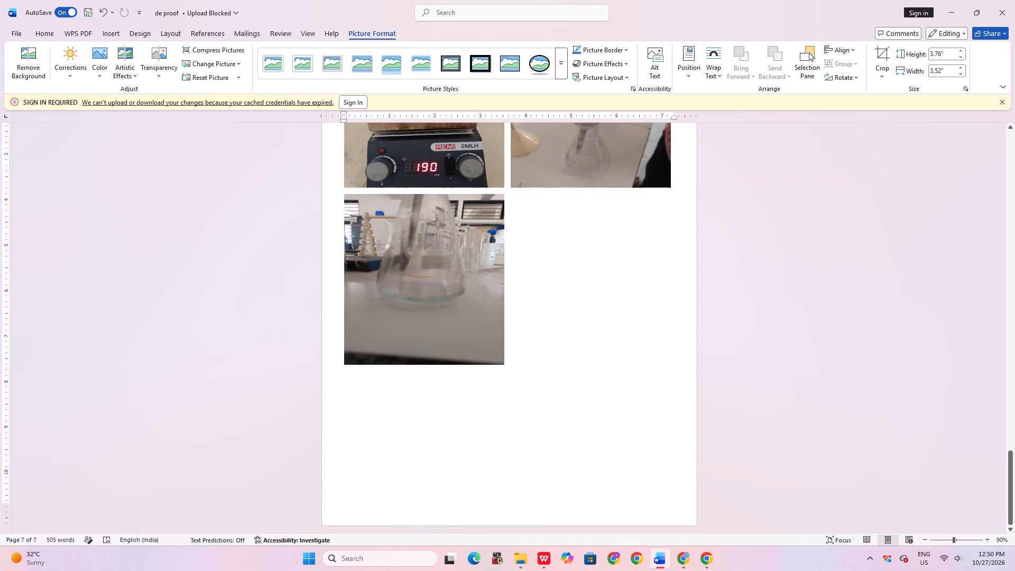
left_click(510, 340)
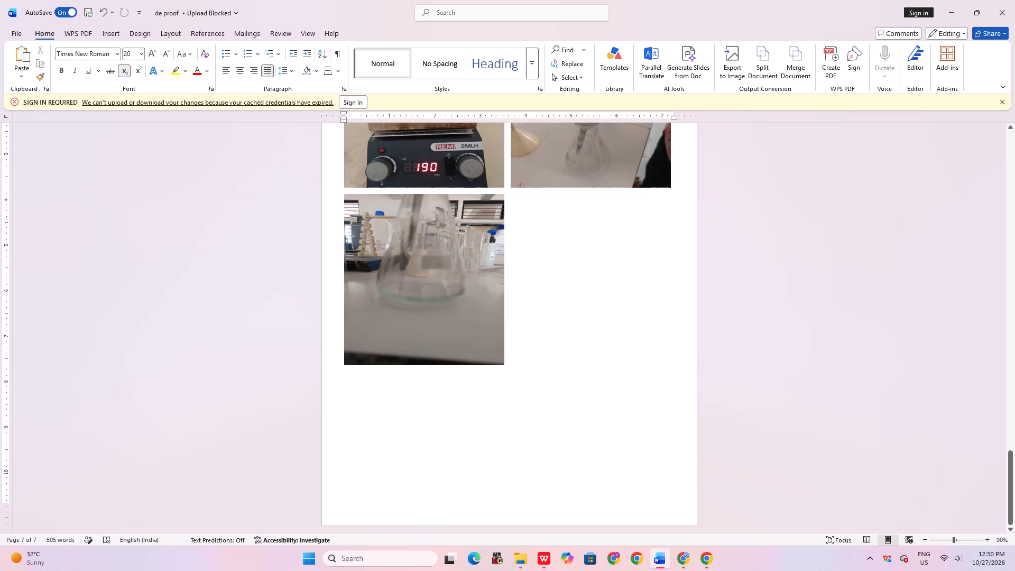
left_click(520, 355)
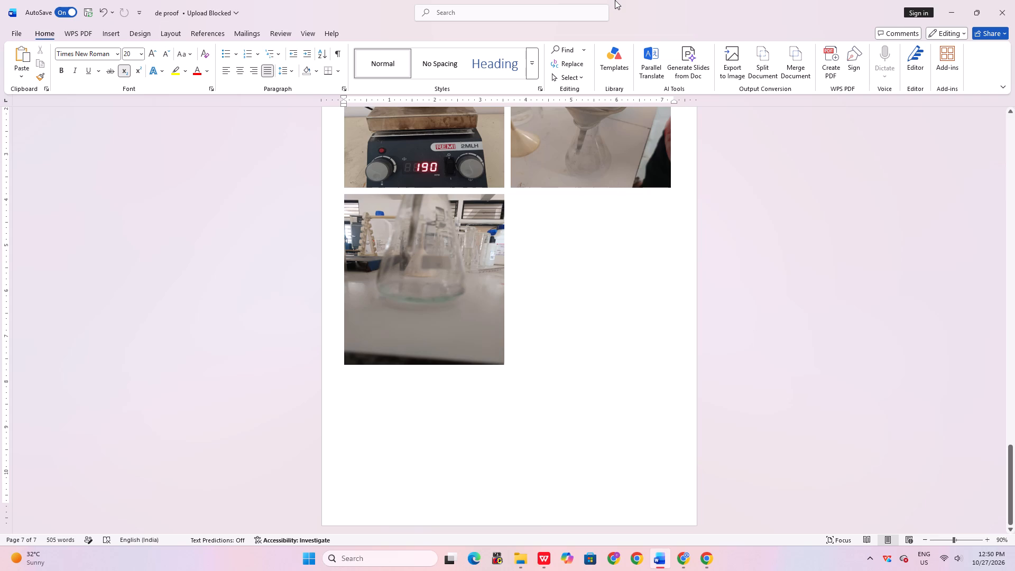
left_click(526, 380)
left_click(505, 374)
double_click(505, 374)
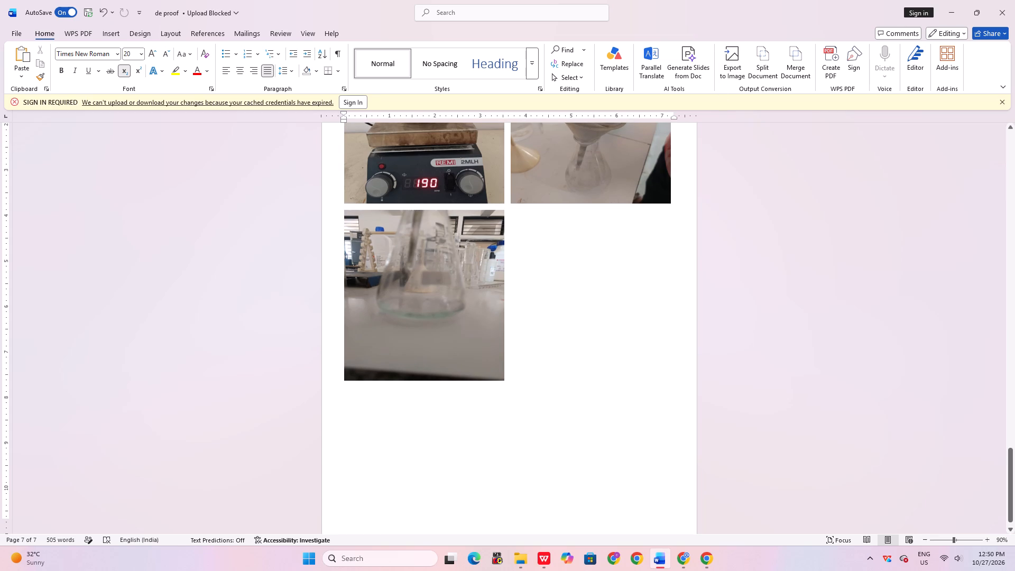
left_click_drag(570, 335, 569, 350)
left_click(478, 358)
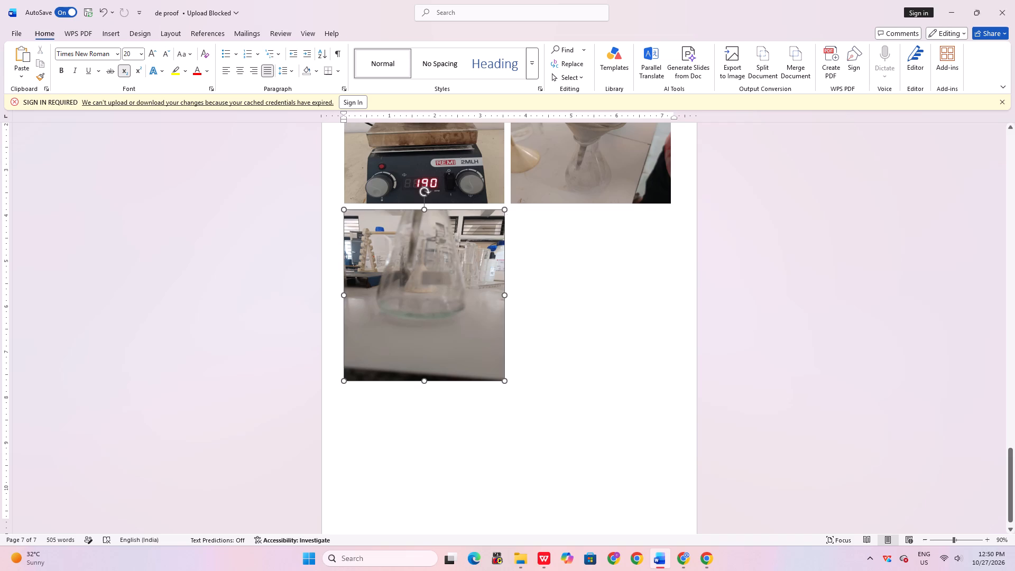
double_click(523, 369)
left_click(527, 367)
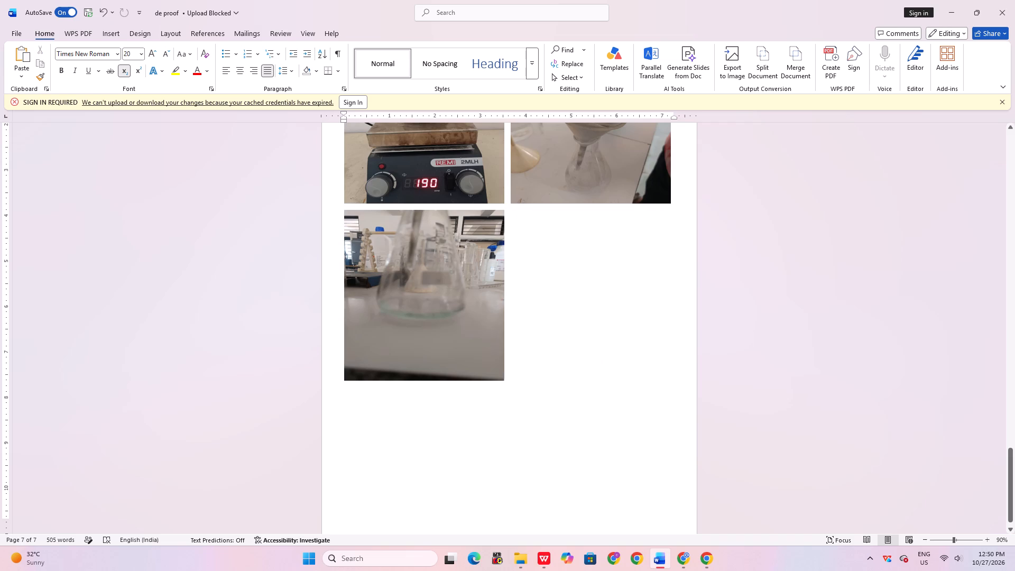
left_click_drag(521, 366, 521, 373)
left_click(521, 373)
Center the flask photo horizontally below the stirrer and filtration photos on page 7.
left_click(335, 373)
left_click(345, 364)
left_click(344, 370)
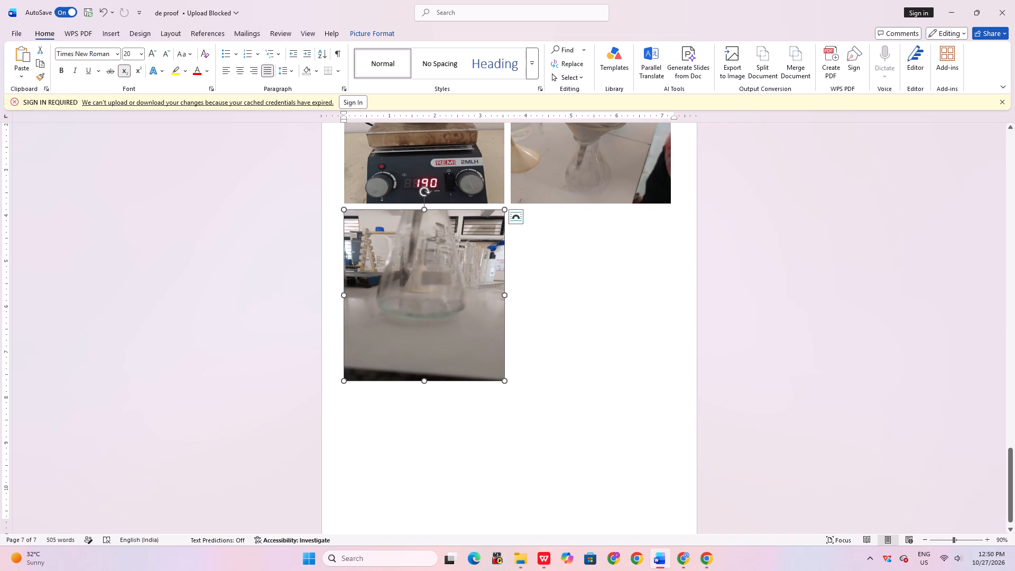
left_click(341, 372)
left_click(235, 70)
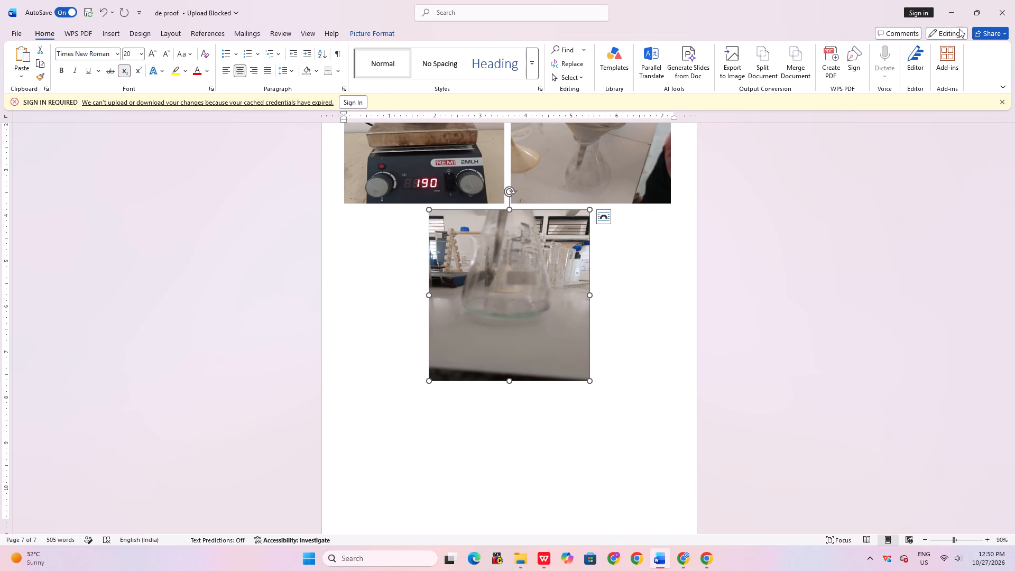